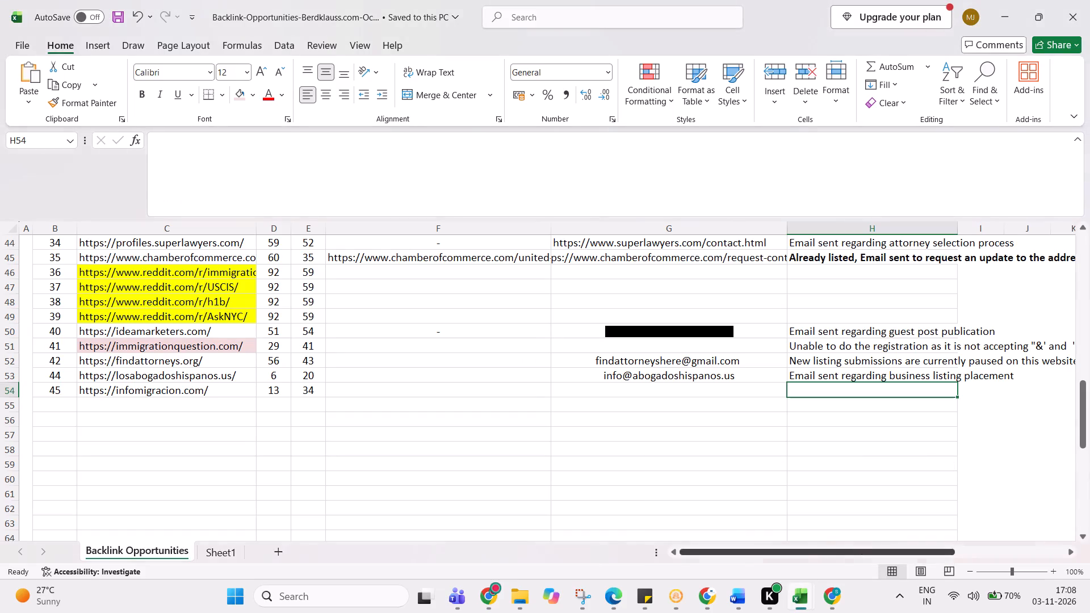
Examine the backlink list's site, contact and status entries, including the rows for immigrationquestion.com and lawinfo.com.
left_click(837, 346)
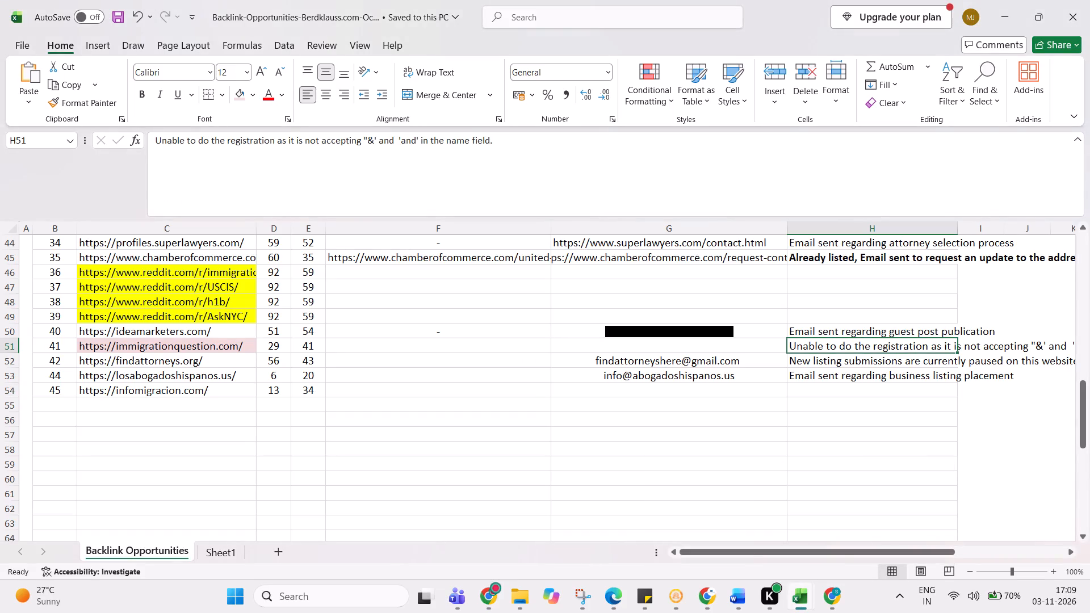
scroll(449, 367, "up", 1)
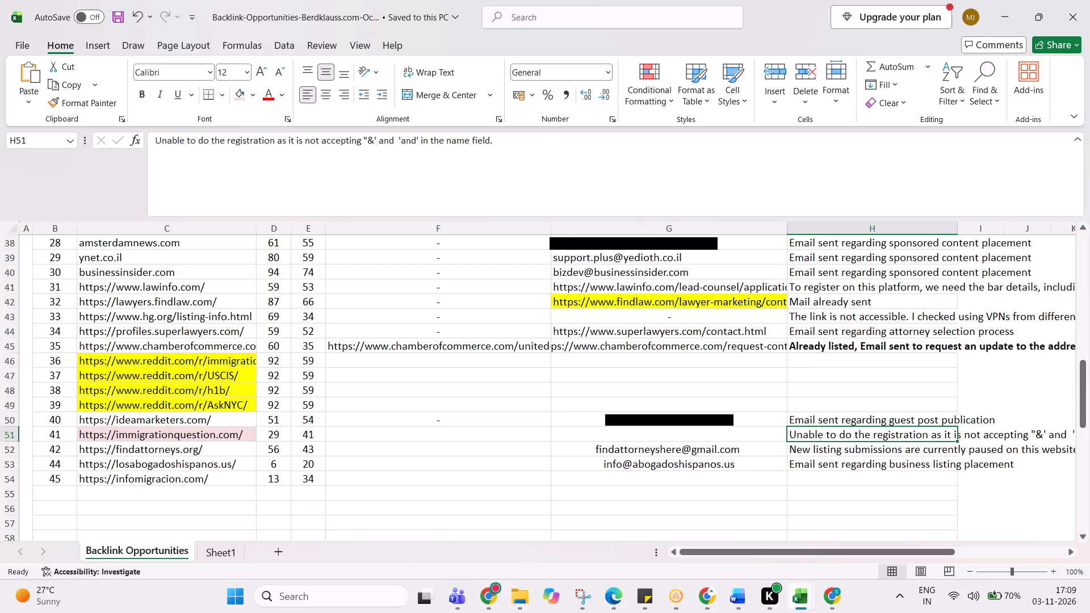
scroll(247, 366, "down", 1)
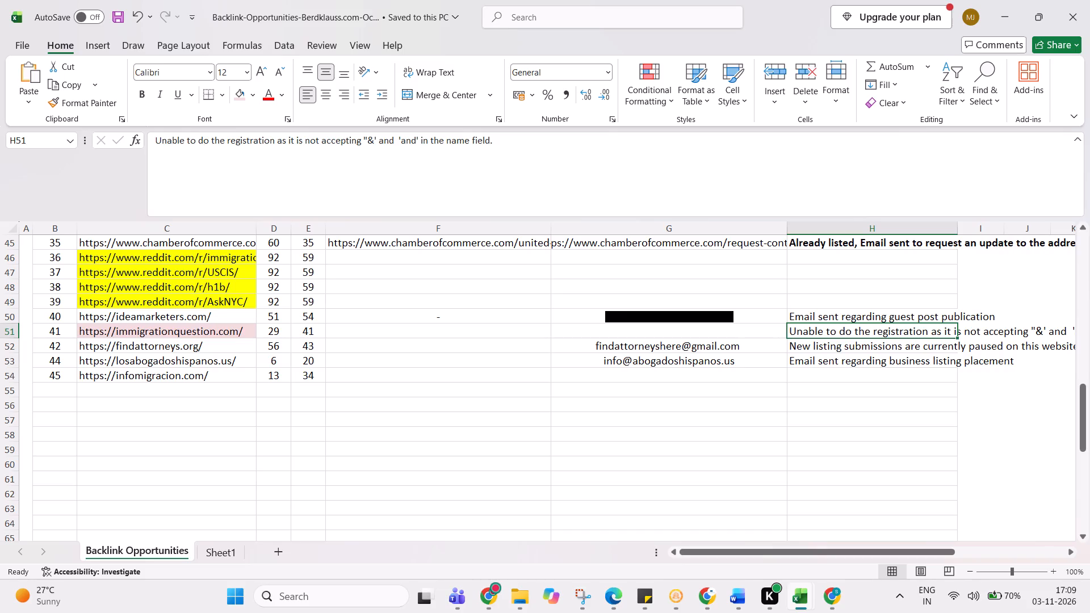
scroll(598, 408, "up", 2)
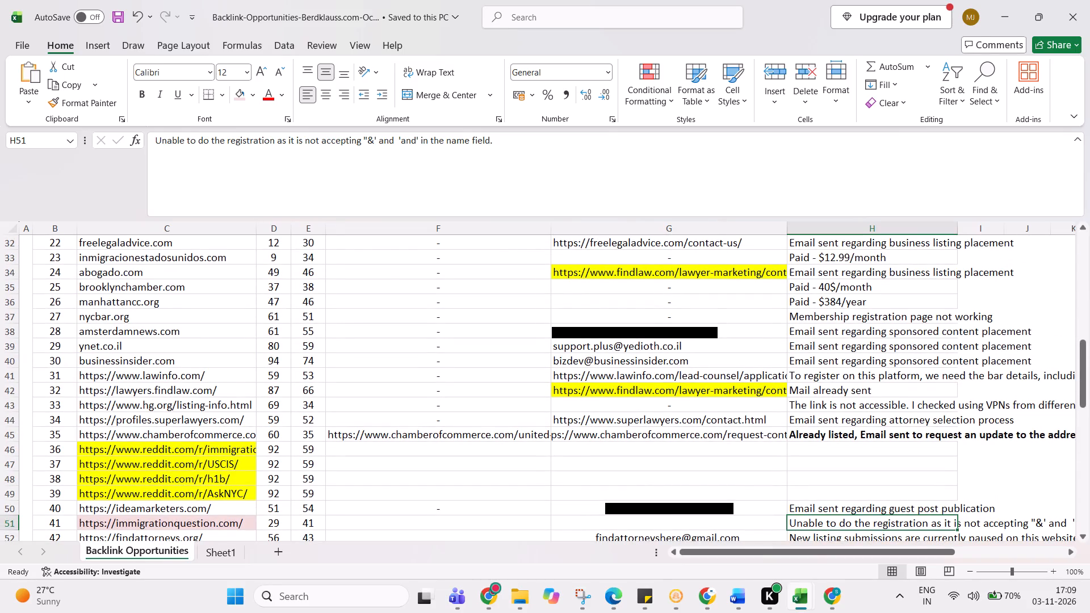
left_click(629, 373)
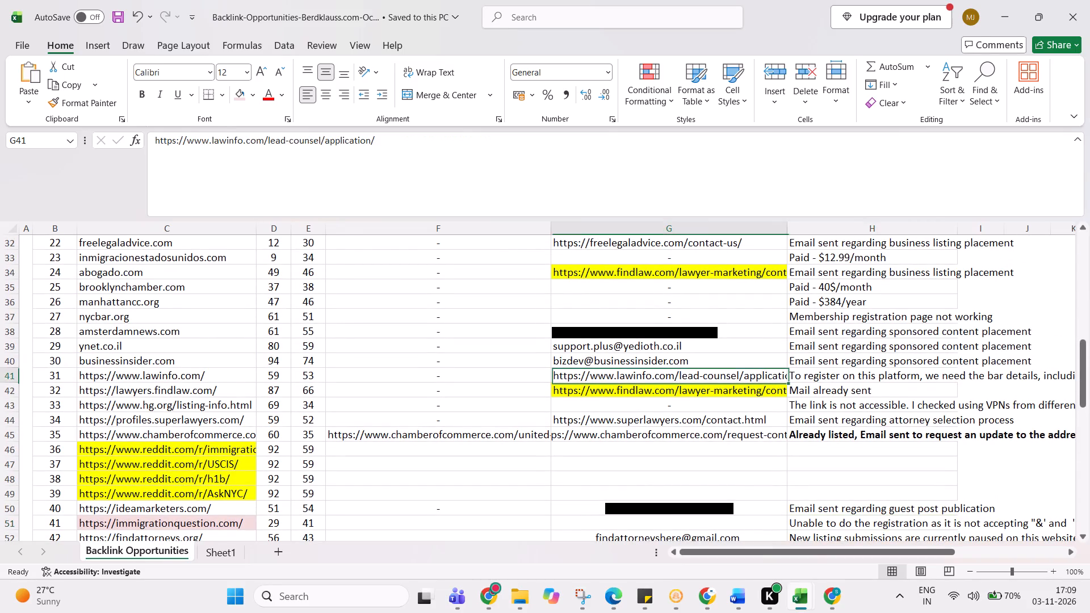
left_click(165, 378)
right_click(165, 378)
scroll(165, 378, "down", 1)
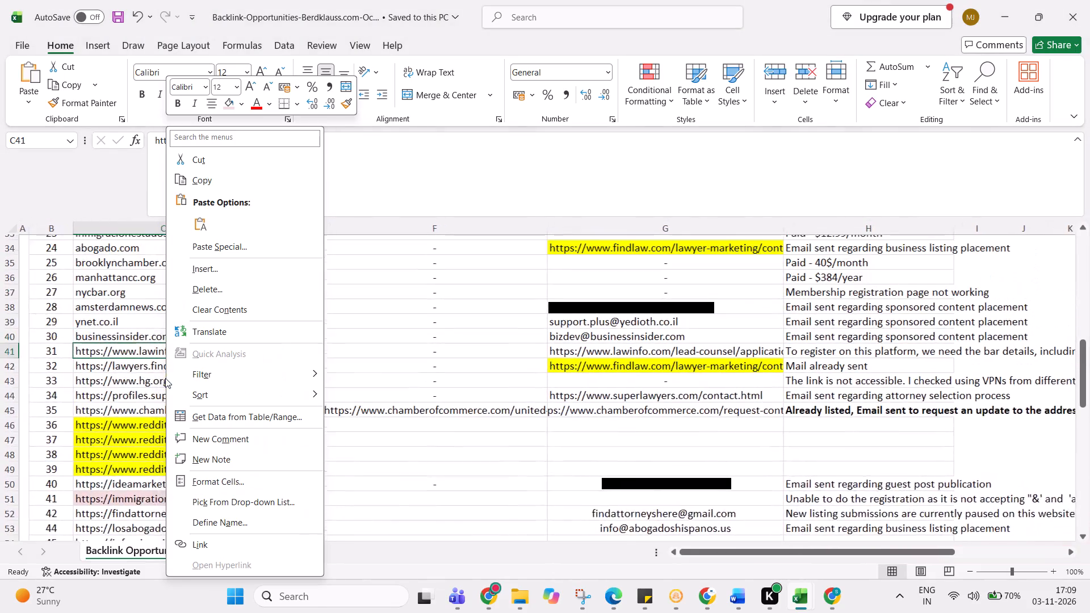
scroll(165, 378, "down", 1)
left_click(101, 358)
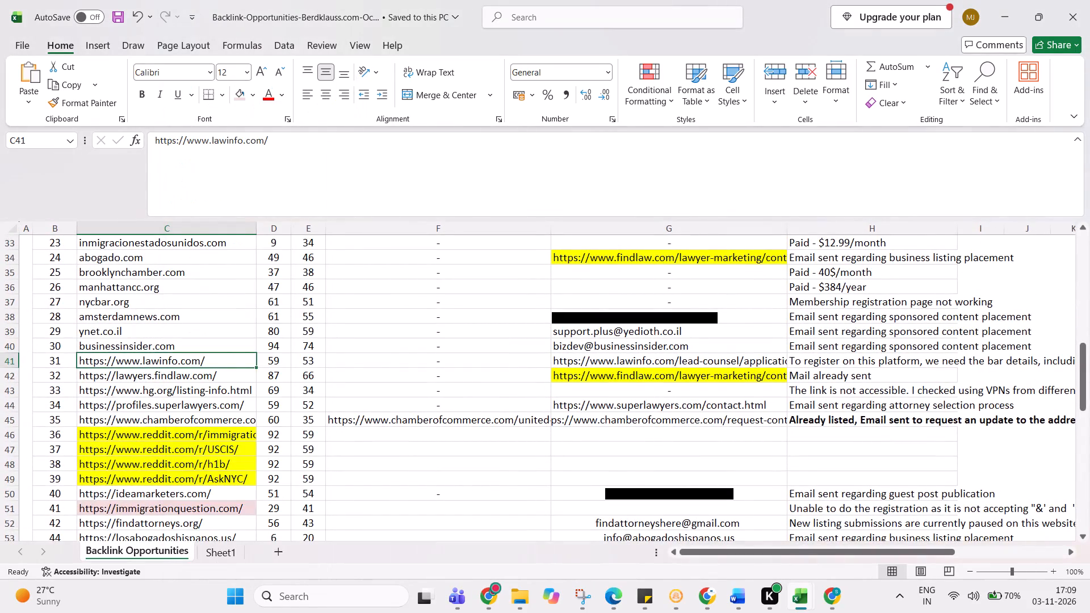
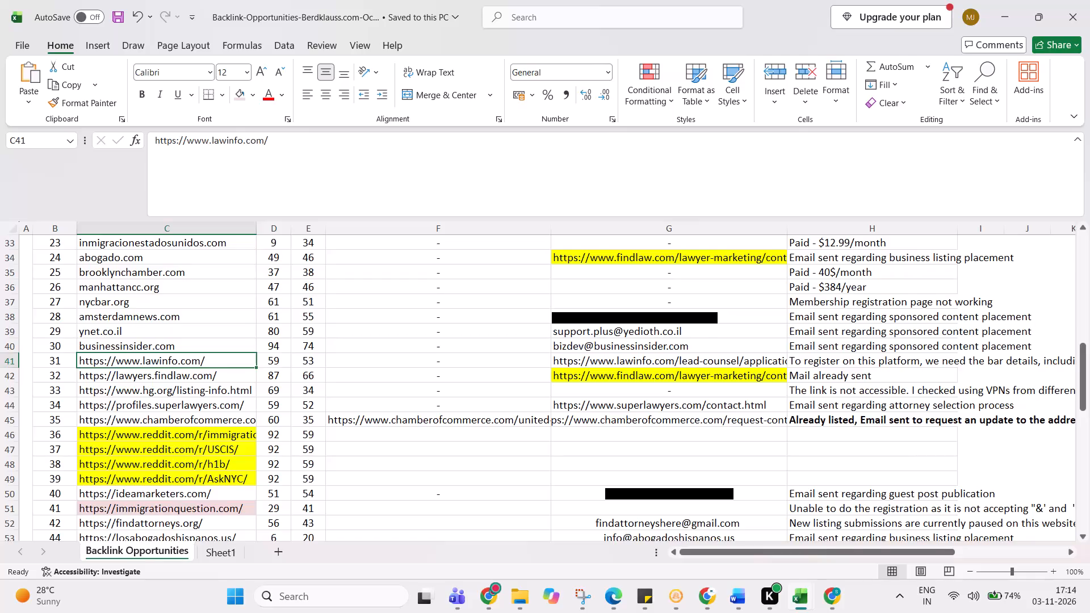
Examine the remaining entries at the end of the backlink list, through the infomigracion.com row.
scroll(484, 523, "down", 2)
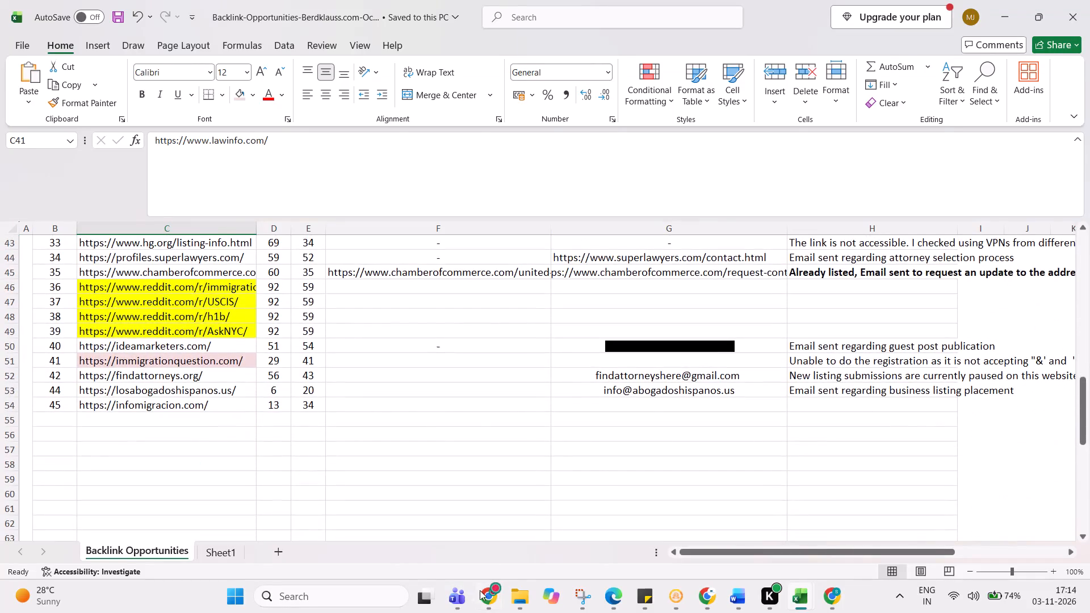
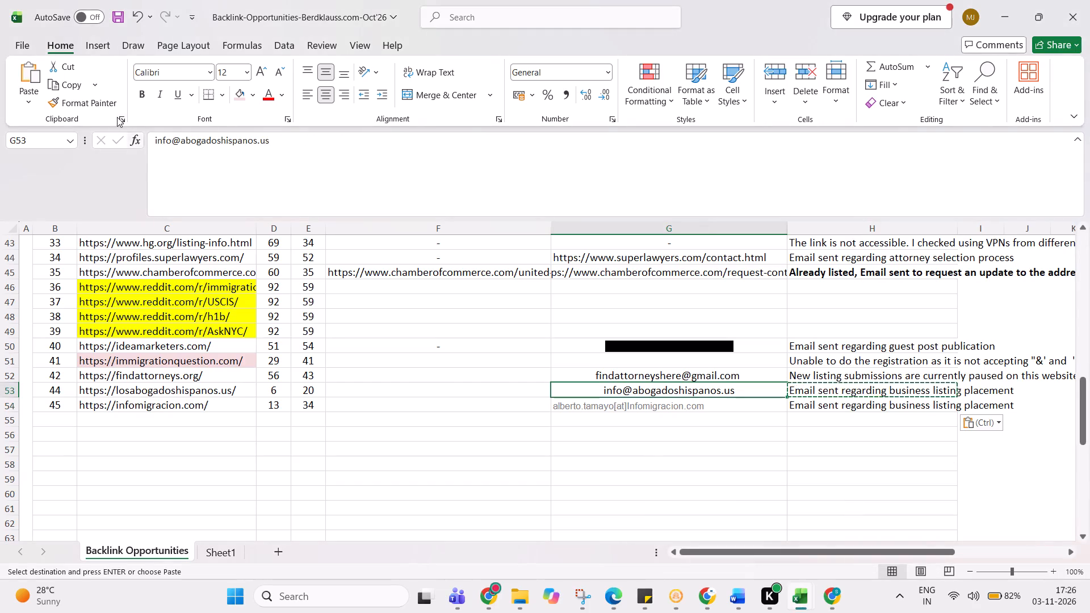
Copy the cell formatting of the losabogadoshispanos.us contact entry onto the infomigracion.com contact entry in the row below.
left_click(85, 104)
left_click(665, 407)
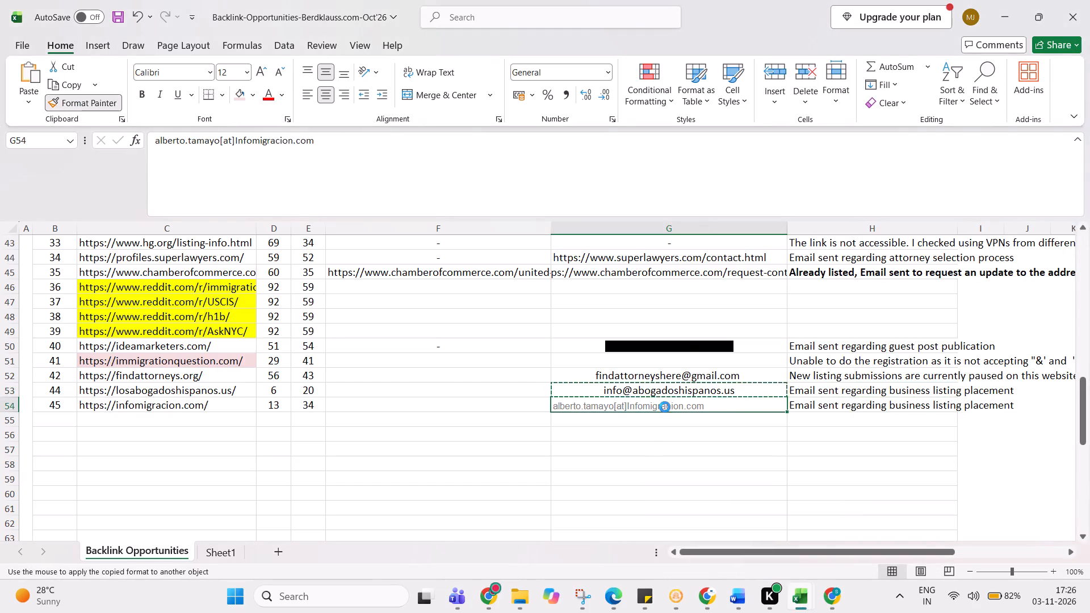
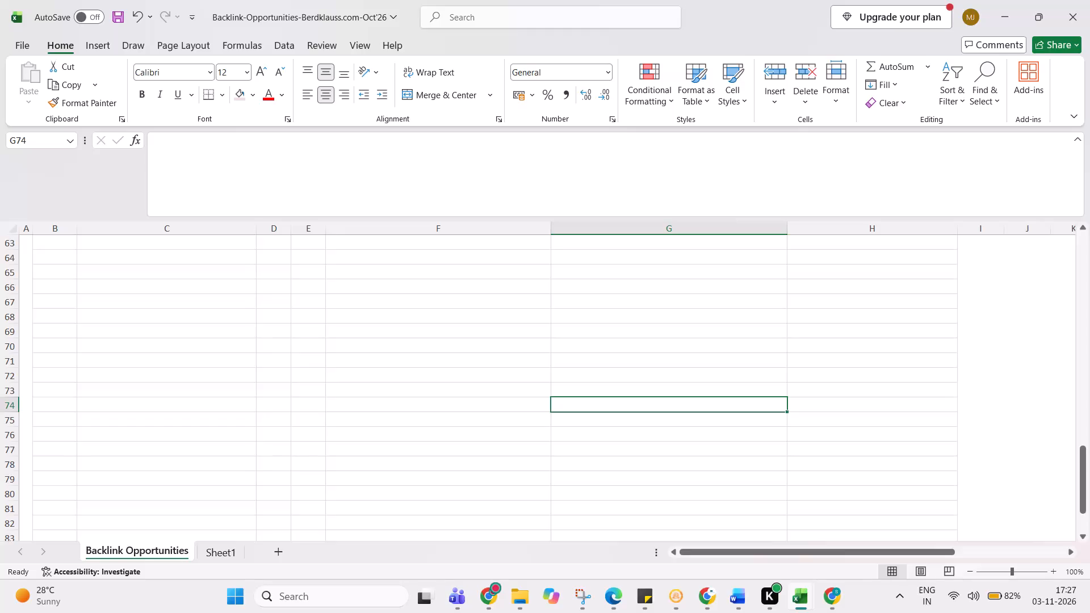
Copy the "-" placeholder into the Linking Page cells of rows 46–54 and the contact cells of rows 46–49, and save.
scroll(638, 429, "up", 5)
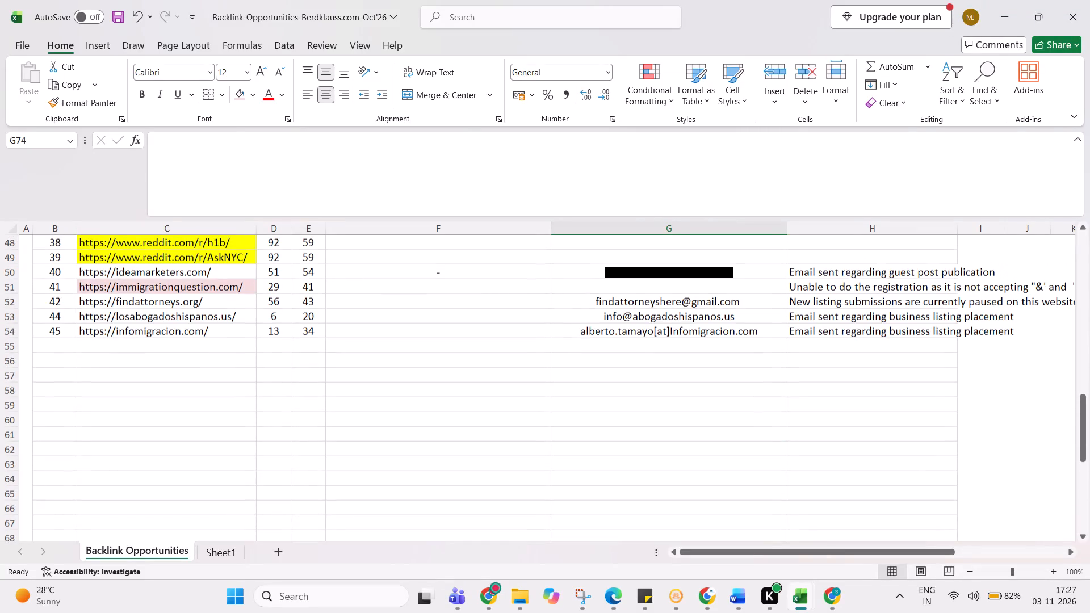
left_click(619, 347)
scroll(470, 321, "up", 2)
left_click(465, 360)
key("ctrl+c")
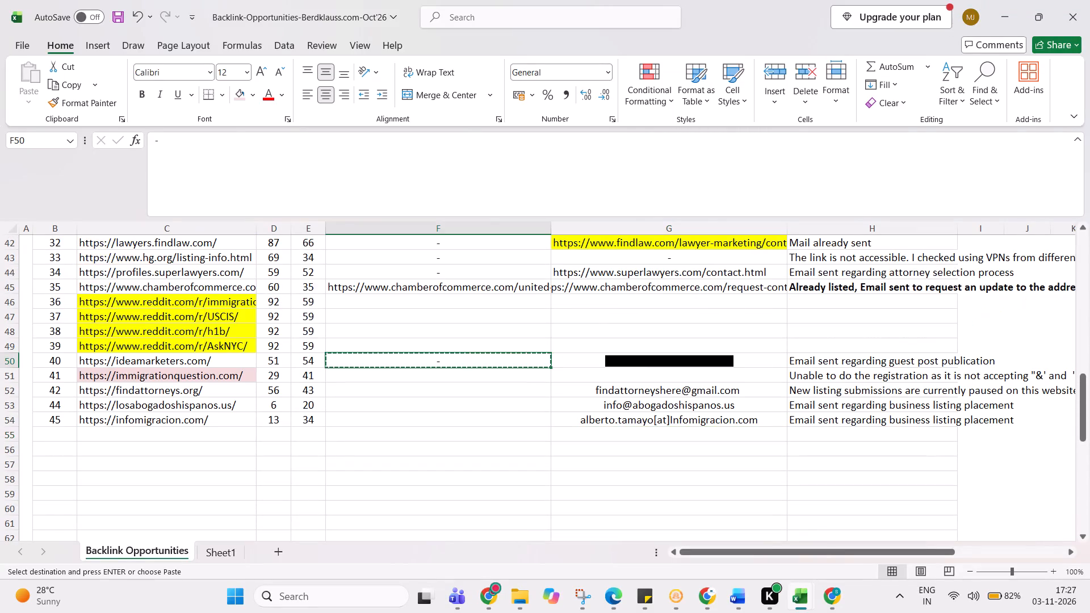
left_click_drag(446, 299, 453, 419)
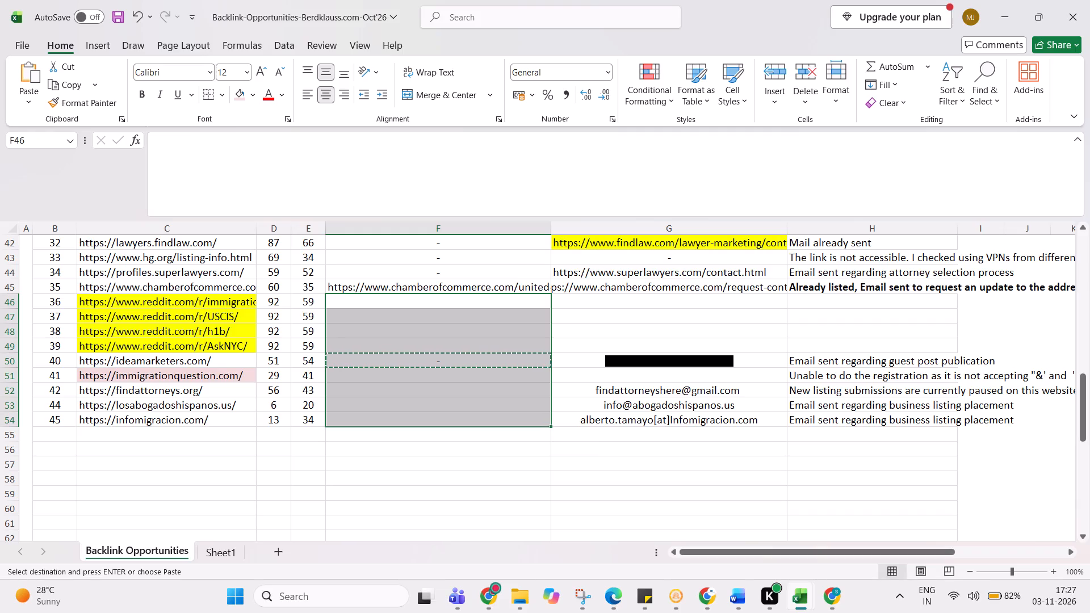
key("ctrl+v")
left_click_drag(655, 303, 662, 346)
key("ctrl+v")
left_click(739, 380)
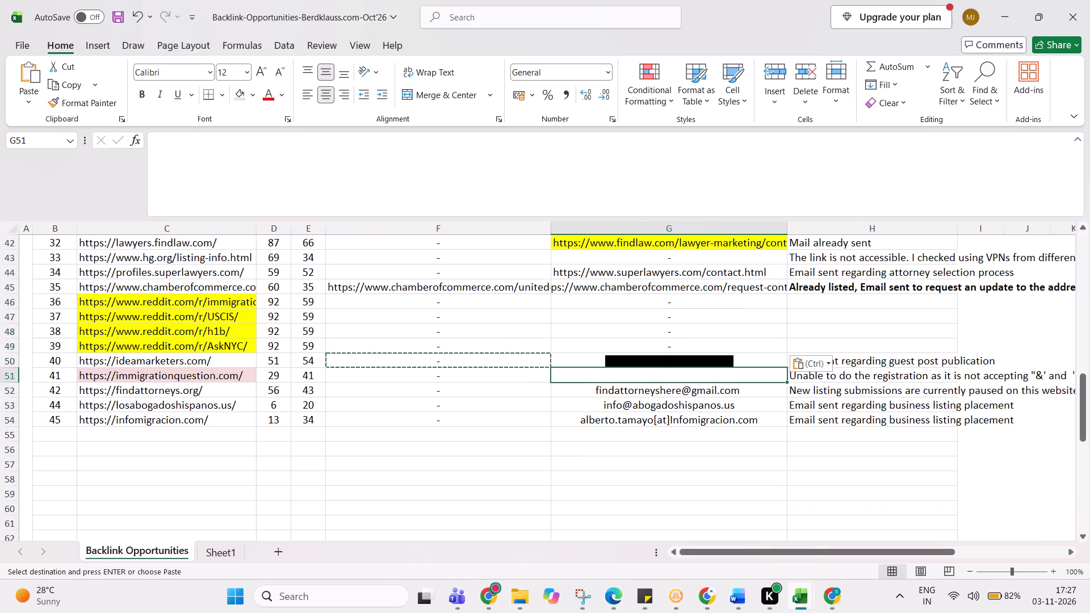
key("ctrl+s")
Review the backlink entries from the immigrationquestion.com row back up to the table header, and save the workbook.
scroll(628, 388, "up", 2)
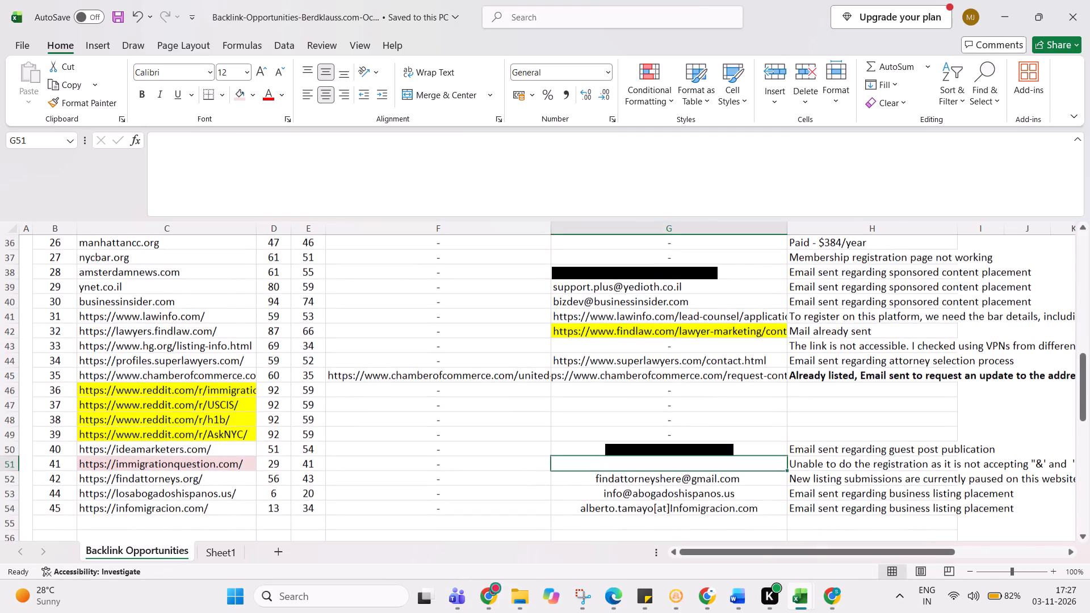
scroll(461, 383, "down", 2)
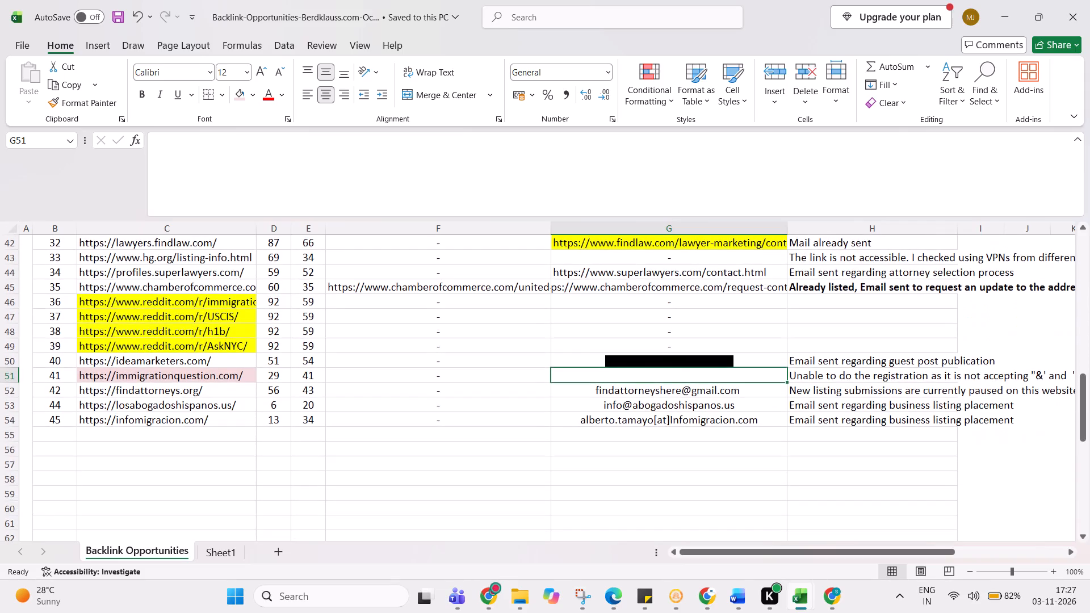
left_click(808, 377)
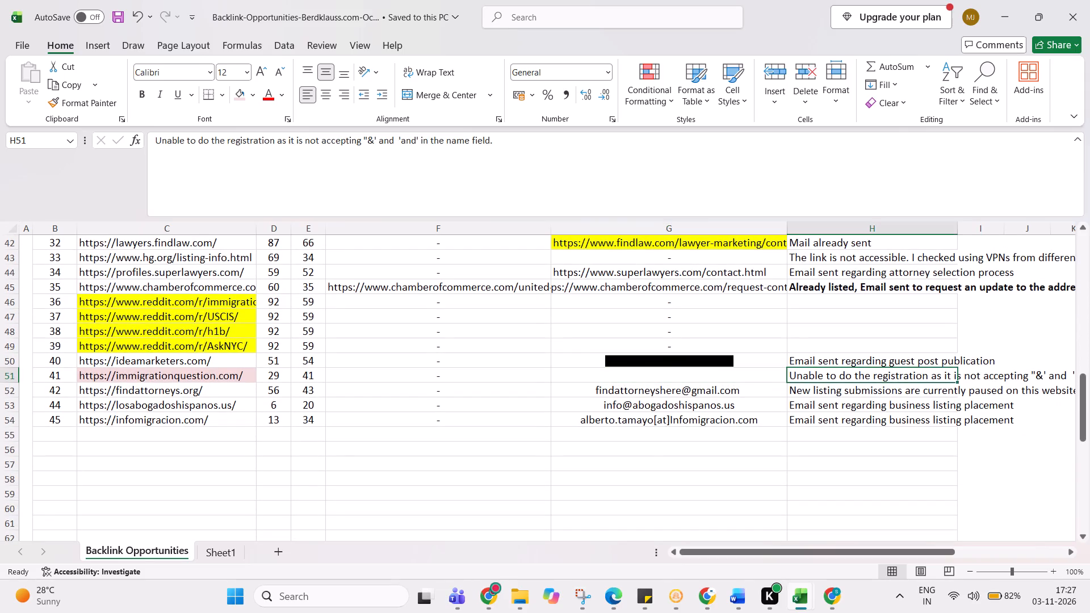
scroll(551, 386, "up", 4)
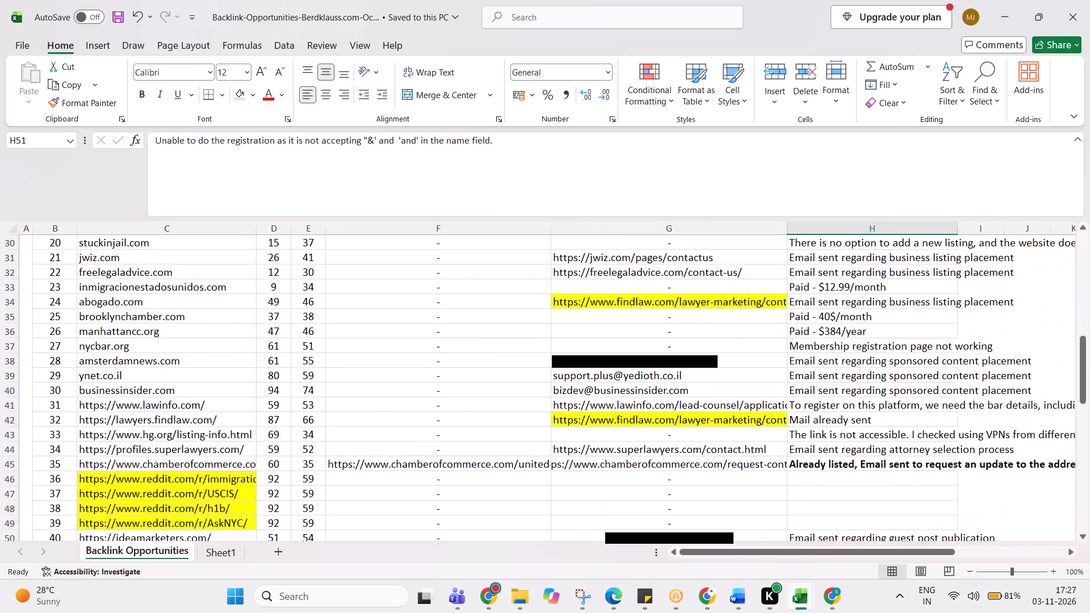
scroll(324, 362, "up", 4)
scroll(172, 174, "up", 3)
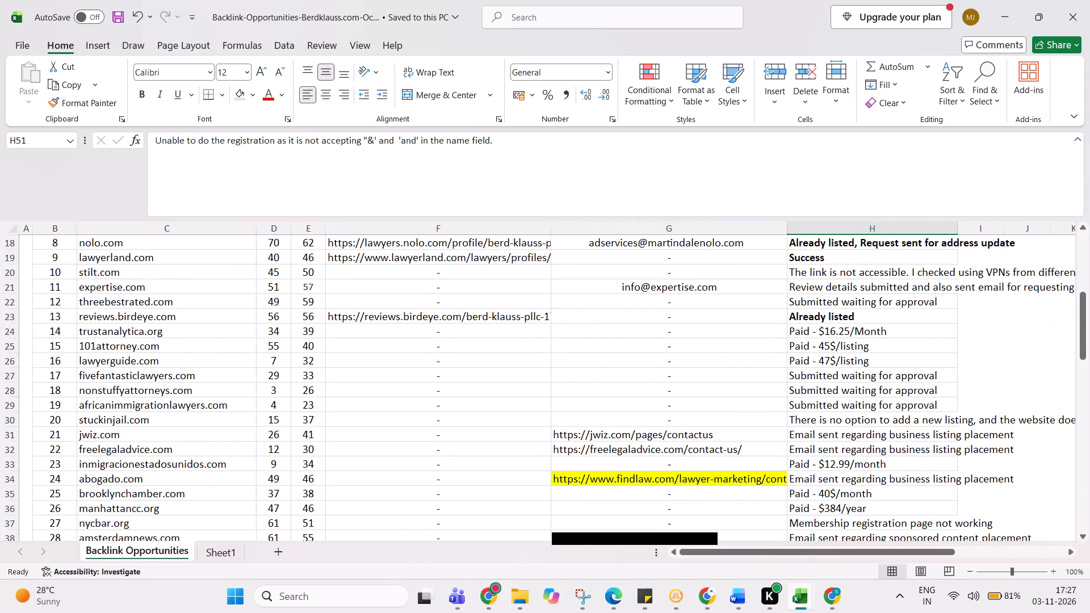
scroll(198, 350, "up", 4)
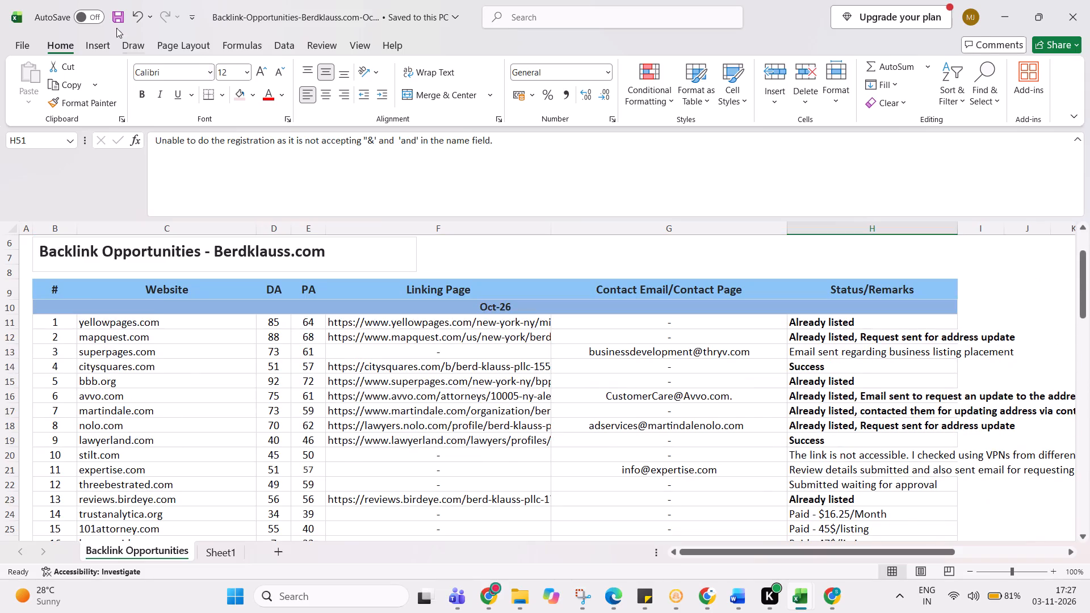
left_click(115, 15)
Change the status remark for lawyers.findlaw.com to "Email already sent" and save the workbook.
scroll(602, 427, "down", 8)
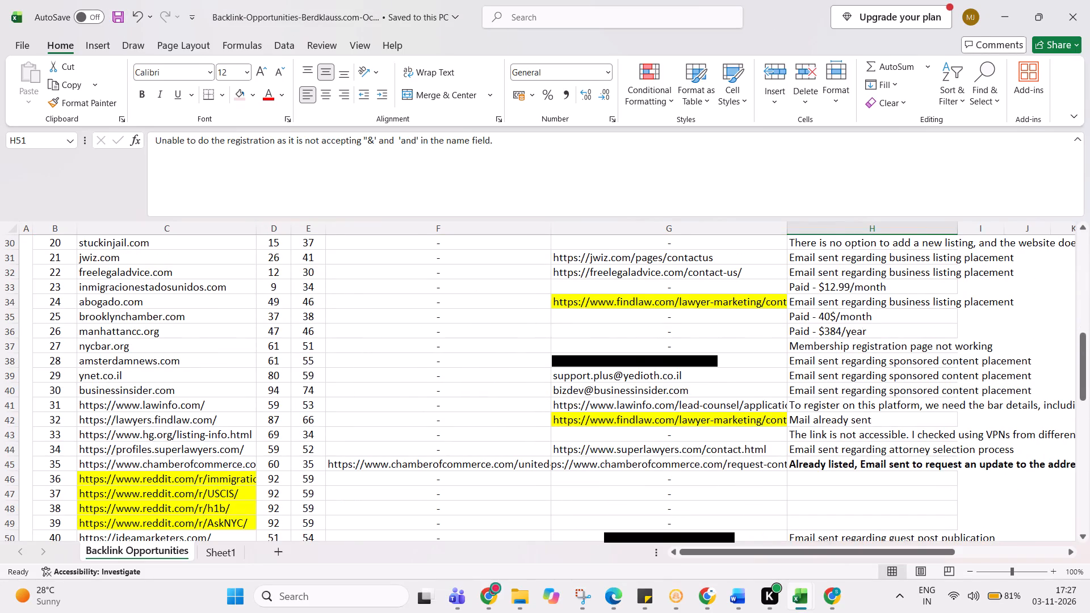
double_click(799, 419)
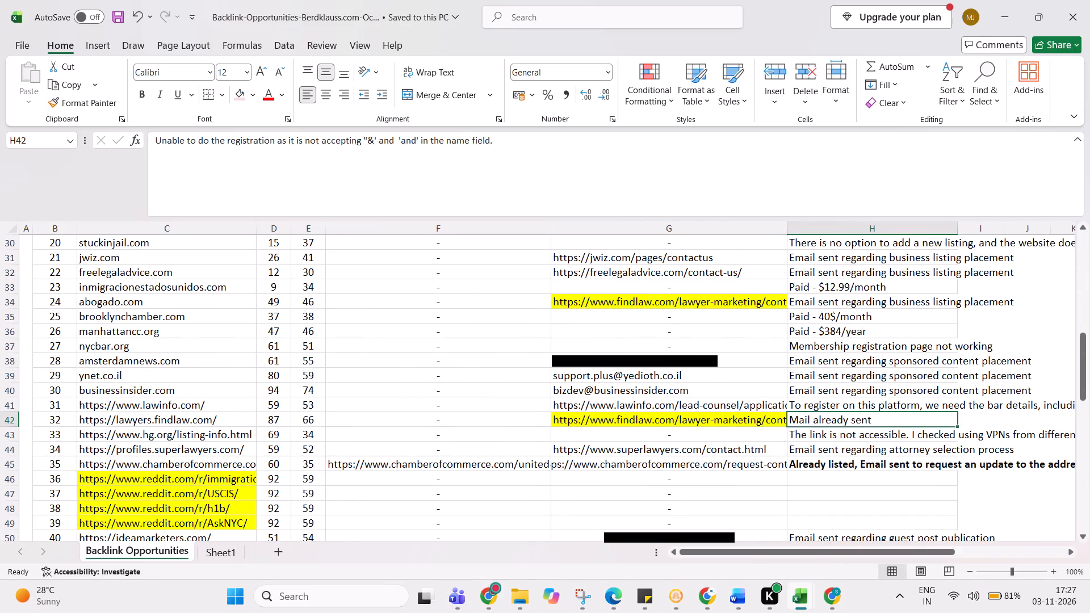
left_click(789, 422)
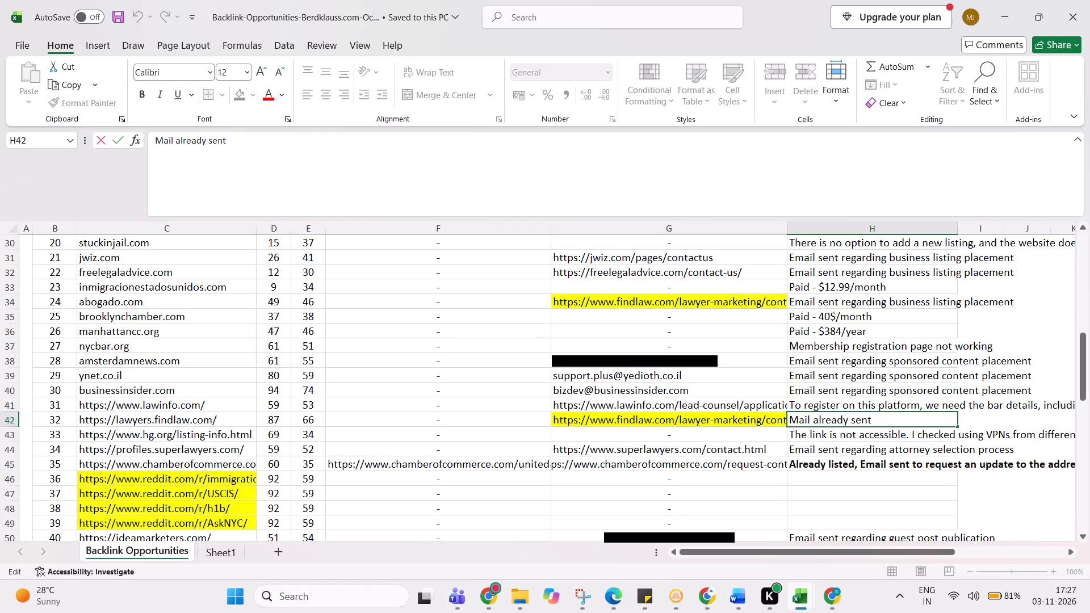
key("shift+e")
key("Delete")
key("m")
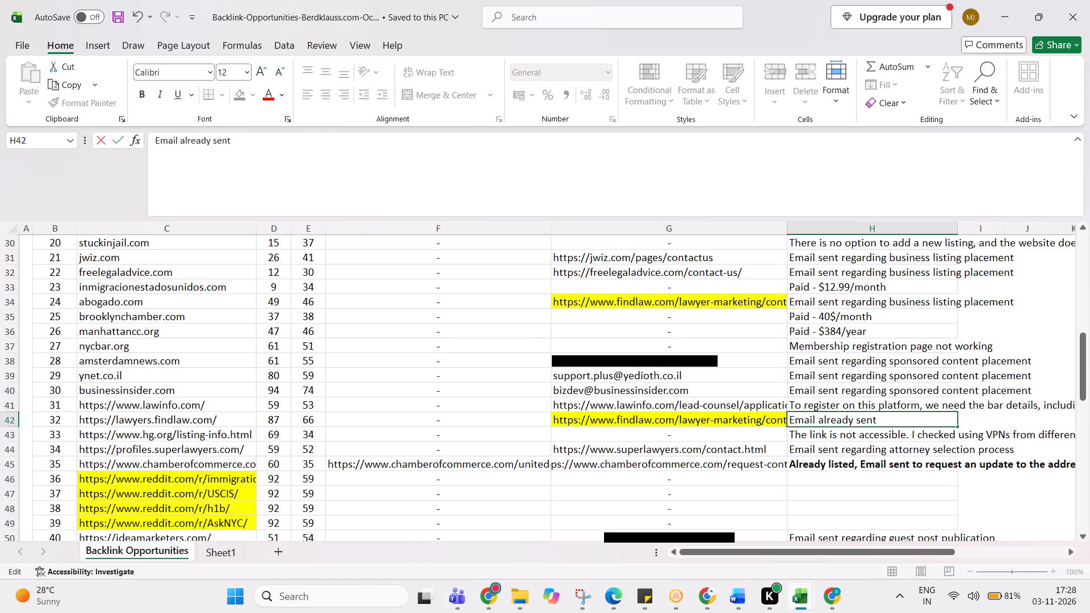
left_click(819, 438)
key("ctrl+s")
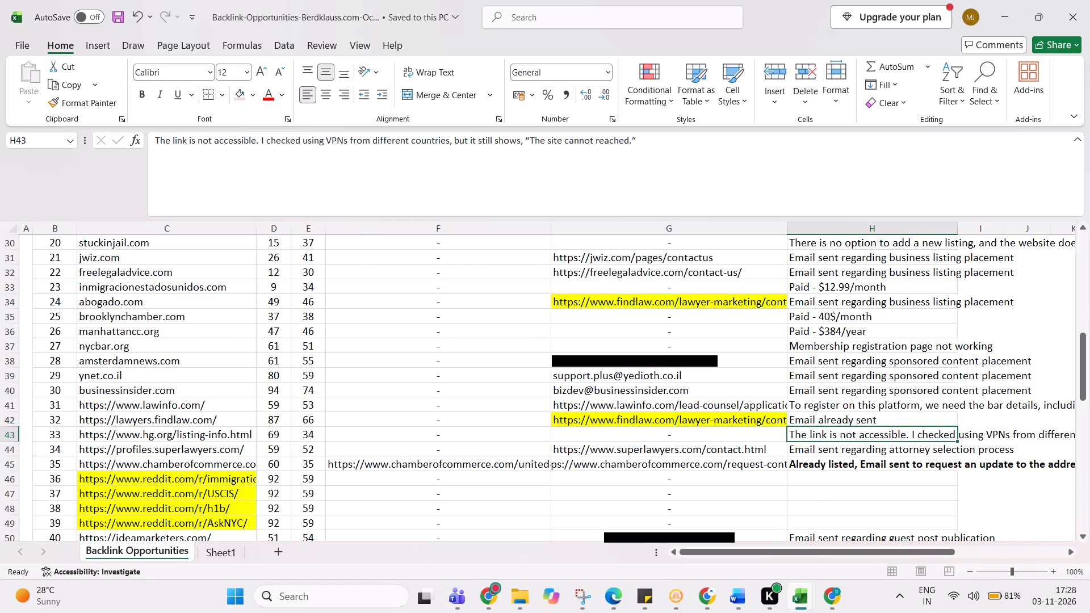
Select the Linking Page header cell, save the backlink opportunities workbook and close it.
scroll(465, 448, "up", 10)
left_click(403, 366)
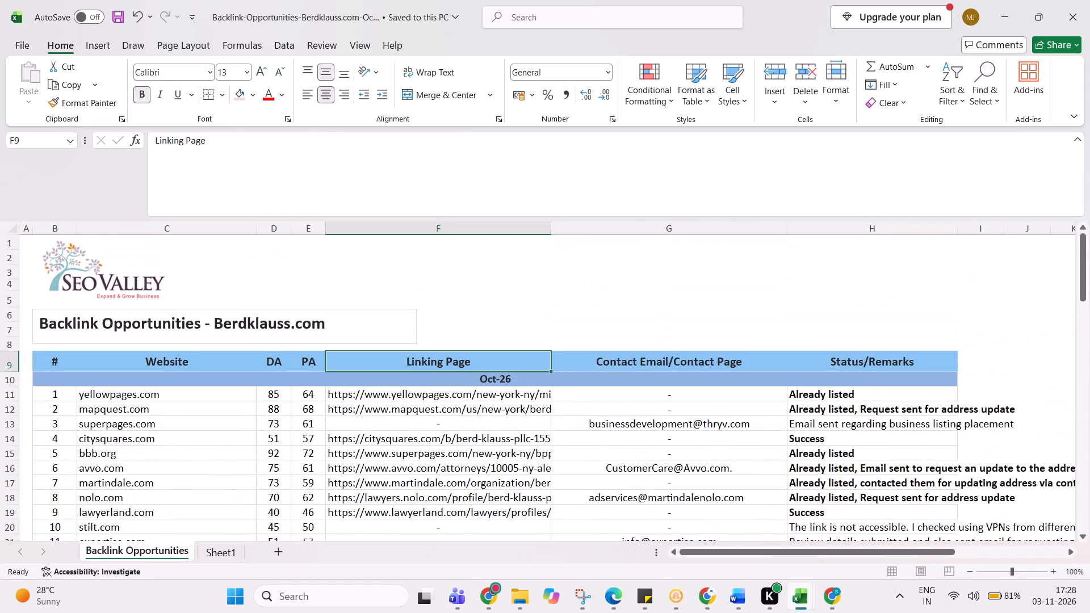
key("ctrl+s")
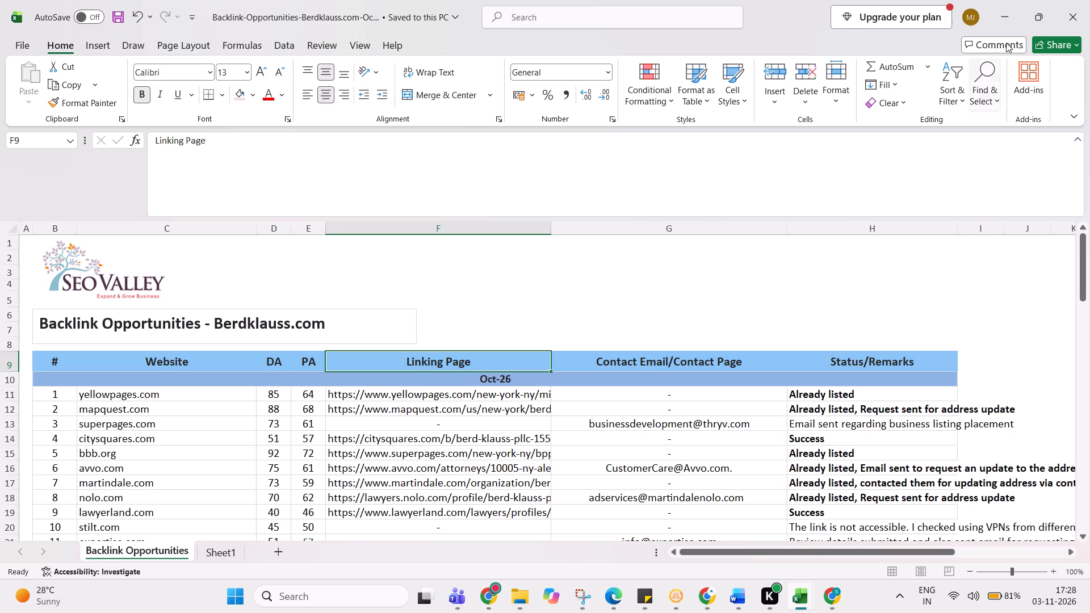
left_click(1076, 3)
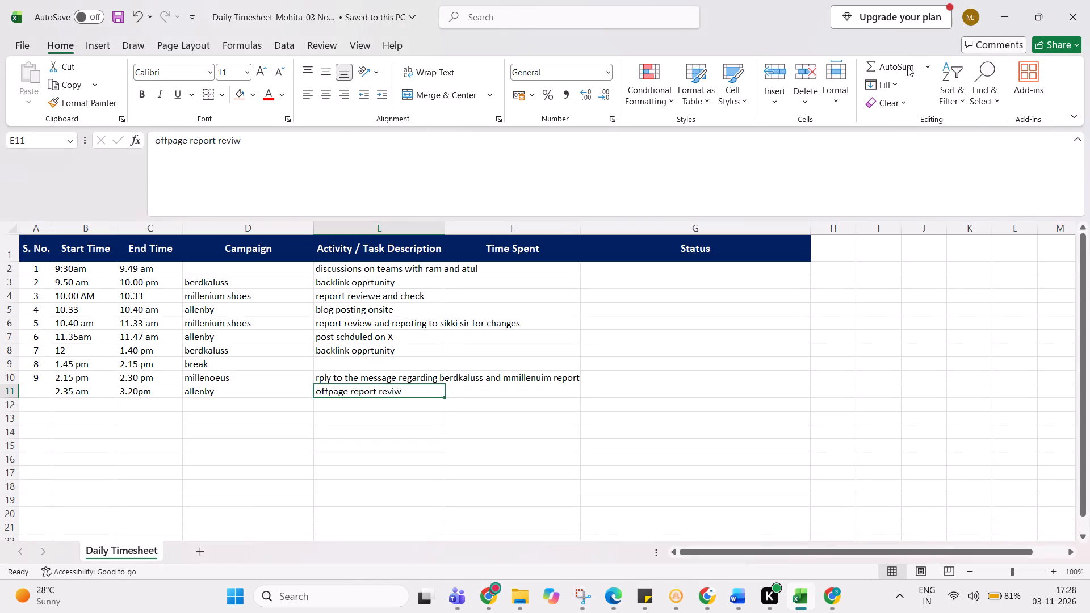
Enter a start time of 3.20 pm and an end time of 4.00 pm in row 12 of the daily timesheet.
left_click(72, 406)
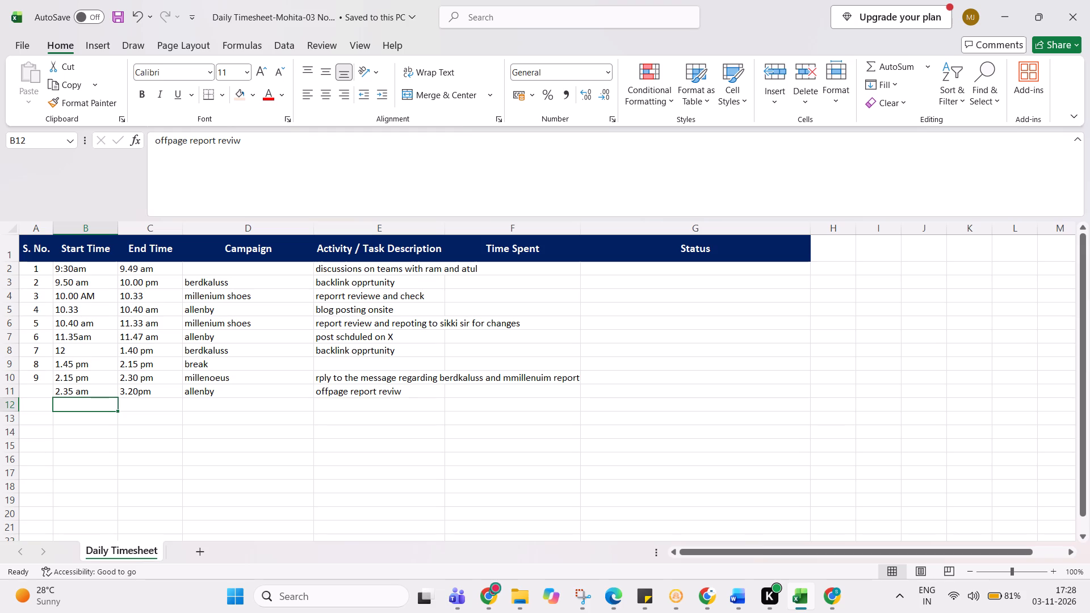
type("3.20")
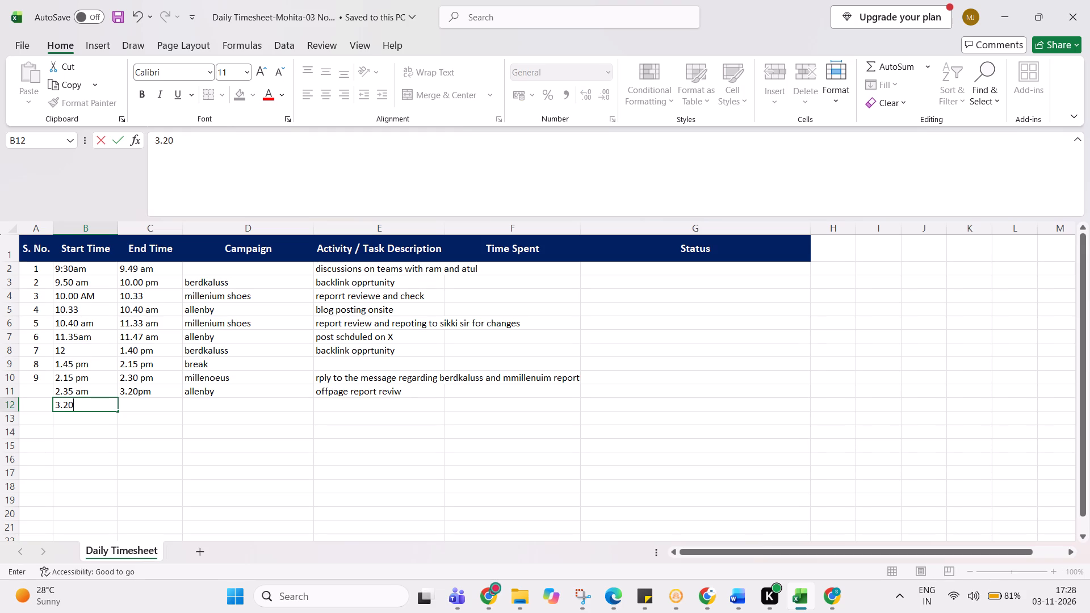
left_click(163, 405)
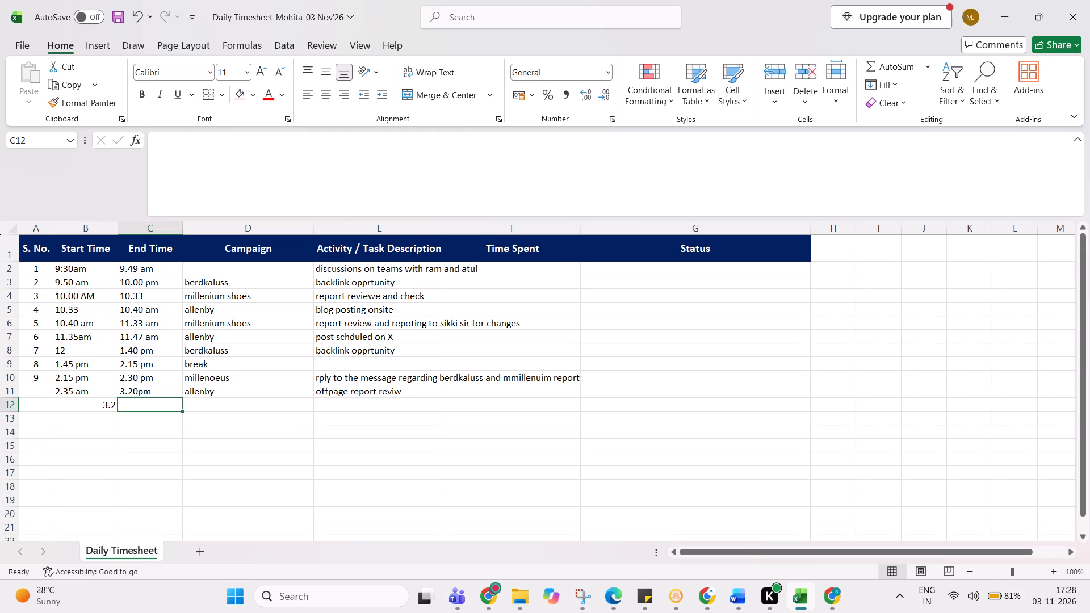
left_click(94, 406)
type("3.20 pm")
key("space")
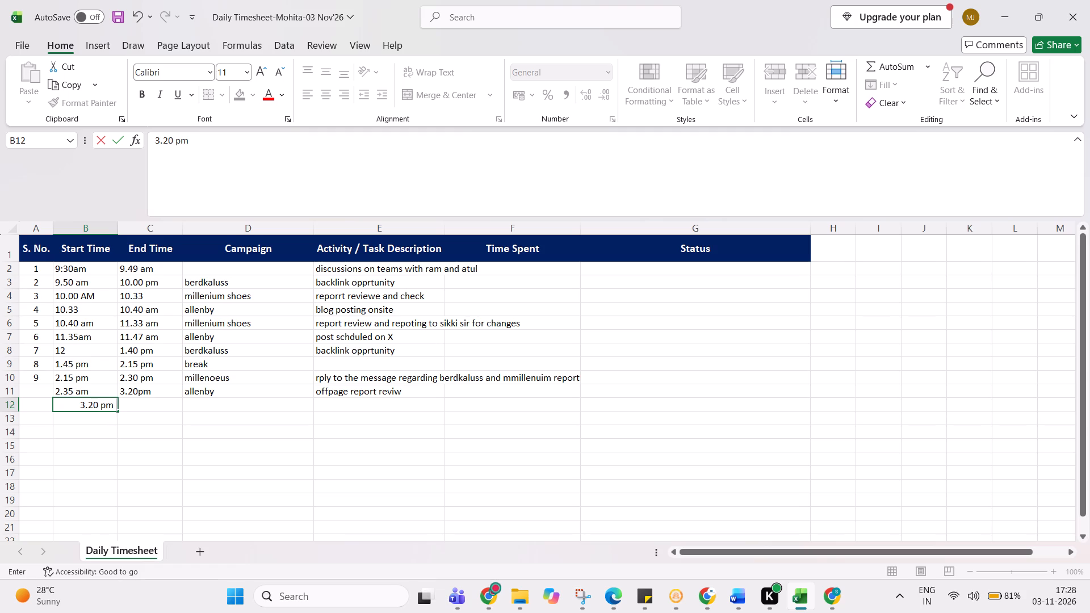
left_click(135, 404)
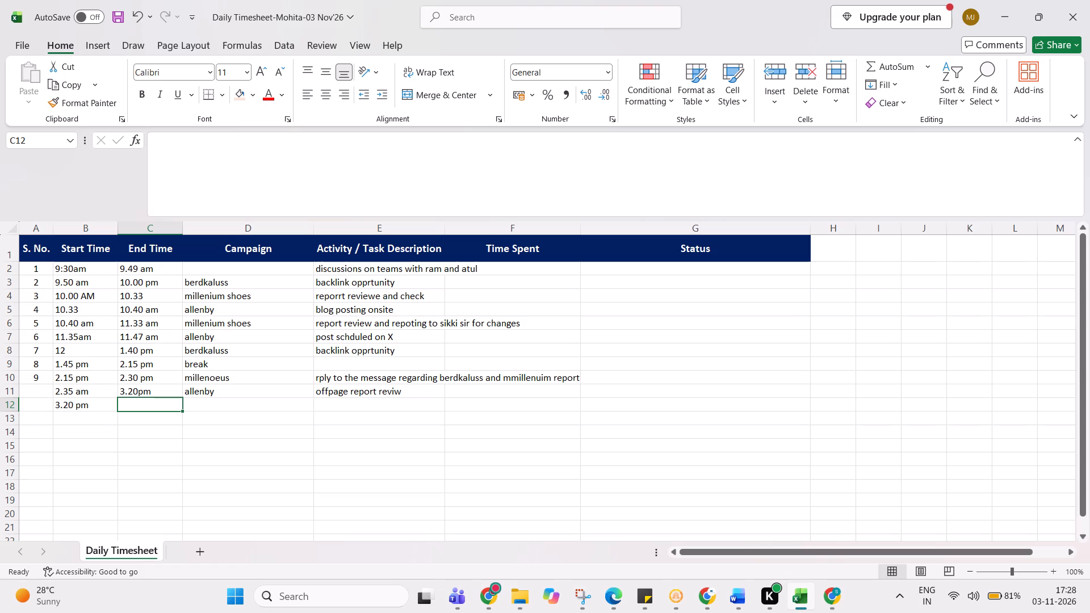
type("4.3")
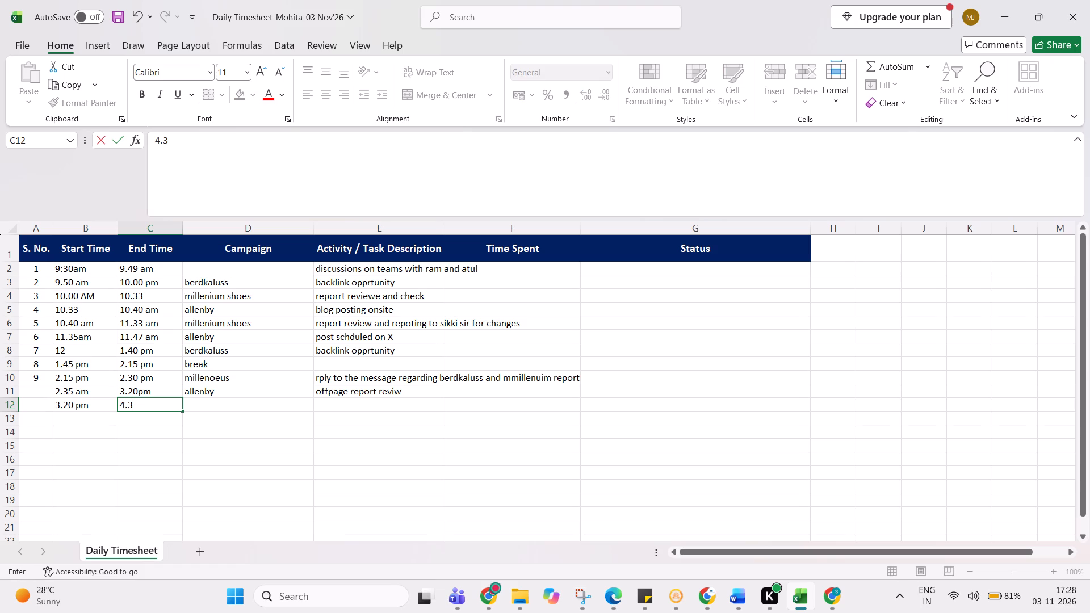
key("0")
key("BackSpace")
key("BackSpace")
type("00")
key("space")
type("pm")
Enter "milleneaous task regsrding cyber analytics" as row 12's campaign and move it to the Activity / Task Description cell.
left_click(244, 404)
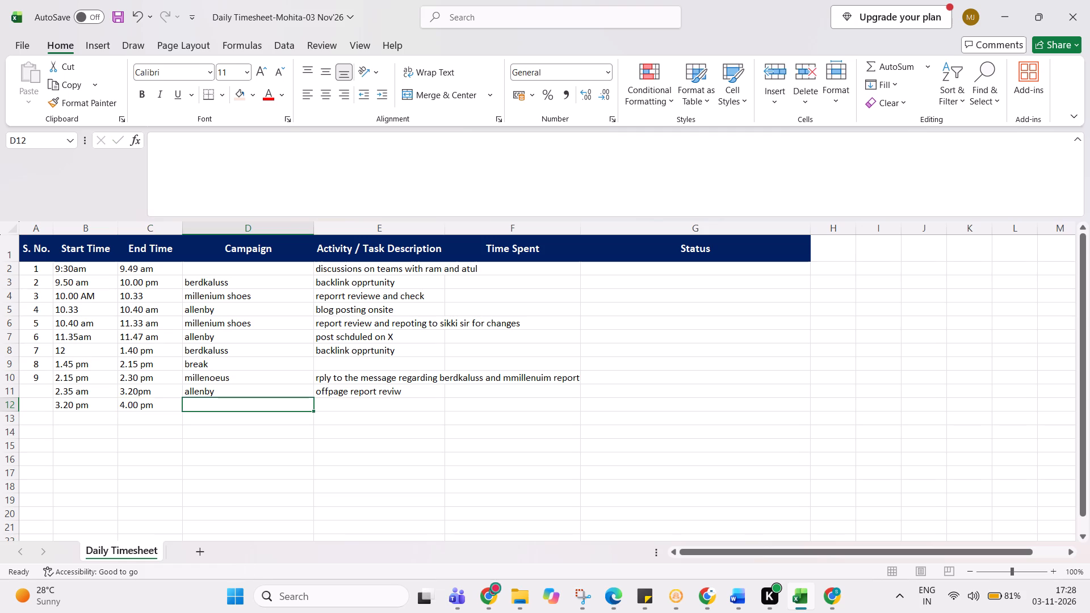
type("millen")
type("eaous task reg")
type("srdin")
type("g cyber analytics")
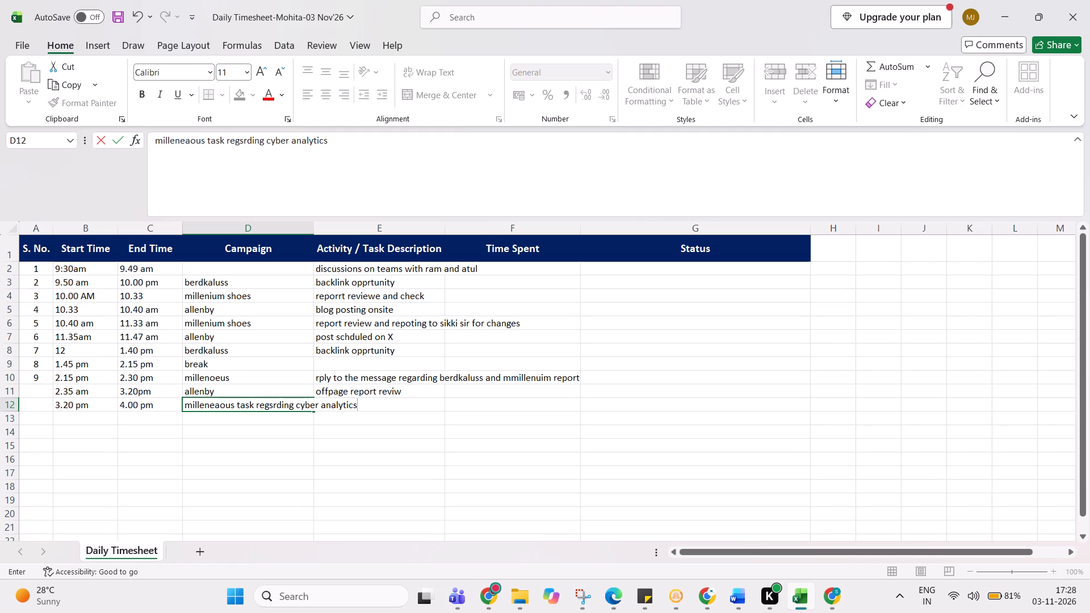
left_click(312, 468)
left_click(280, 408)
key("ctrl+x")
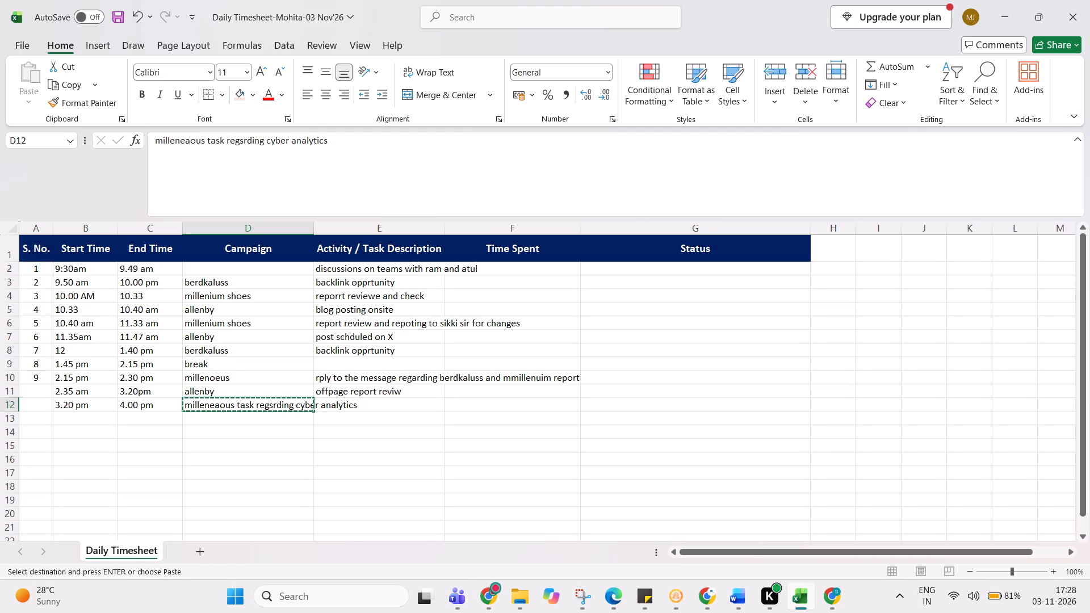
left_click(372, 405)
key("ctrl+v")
Enter "cybereanalytics" as the campaign for row 12.
left_click(255, 404)
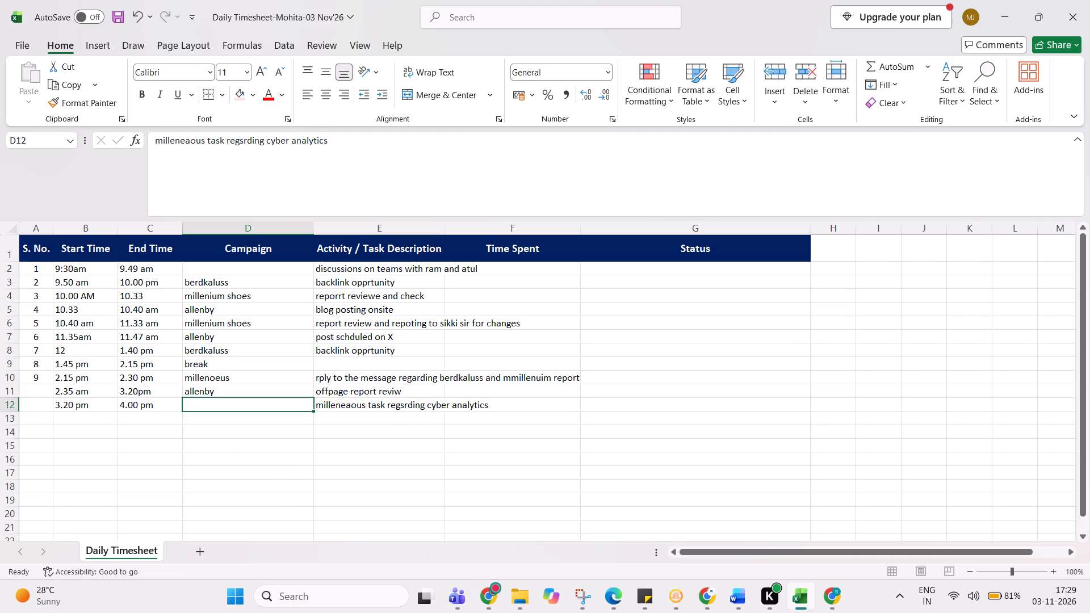
type("cu")
key("BackSpace")
type("ybereanalytics")
Replace row 12's task description with "indexing request" and save the timesheet.
left_click(404, 402)
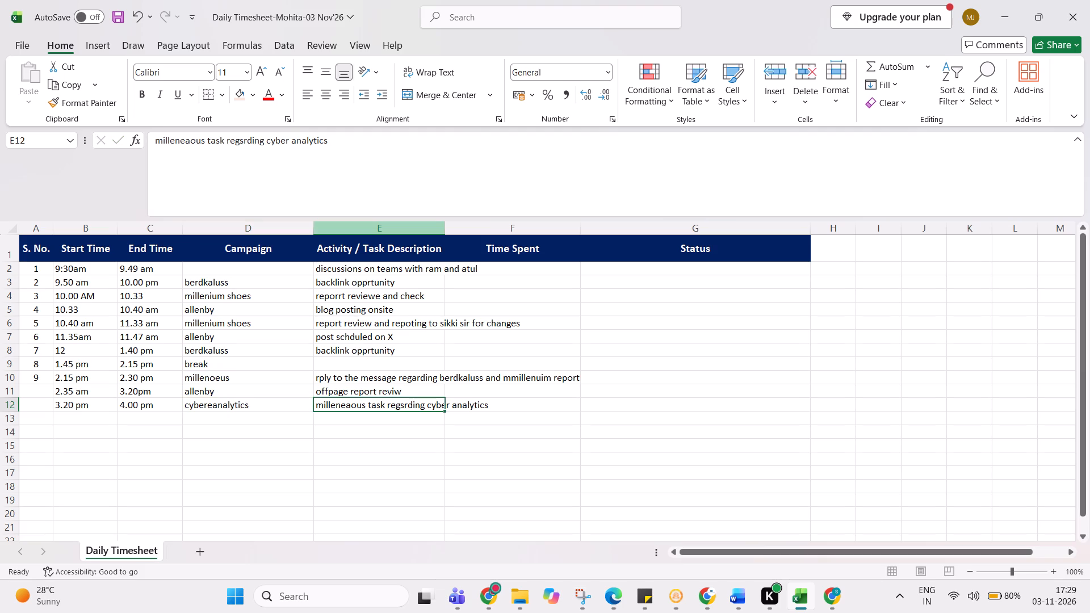
left_click_drag(345, 138, 266, 142)
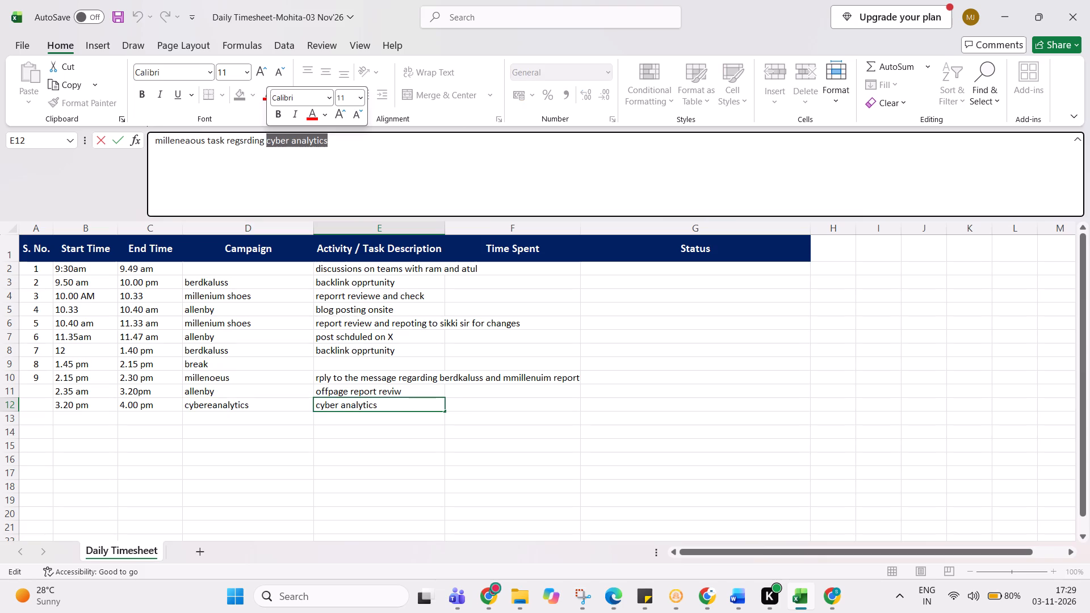
key("BackSpace")
left_click_drag(270, 140, 228, 142)
left_click(280, 151)
left_click_drag(281, 139, 169, 139)
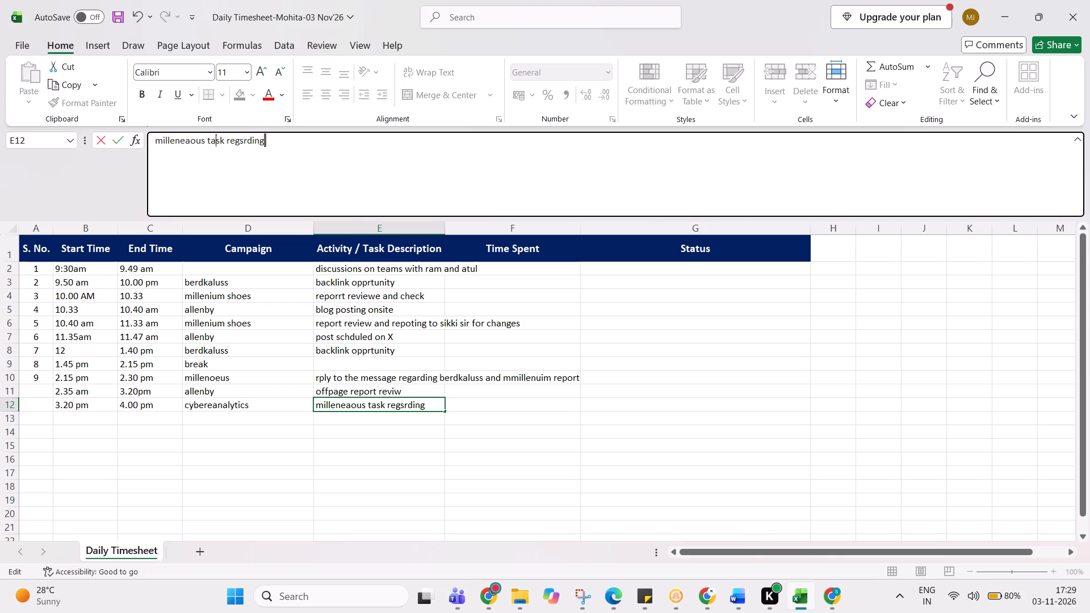
left_click_drag(169, 139, 152, 137)
type("indexing request")
key("space")
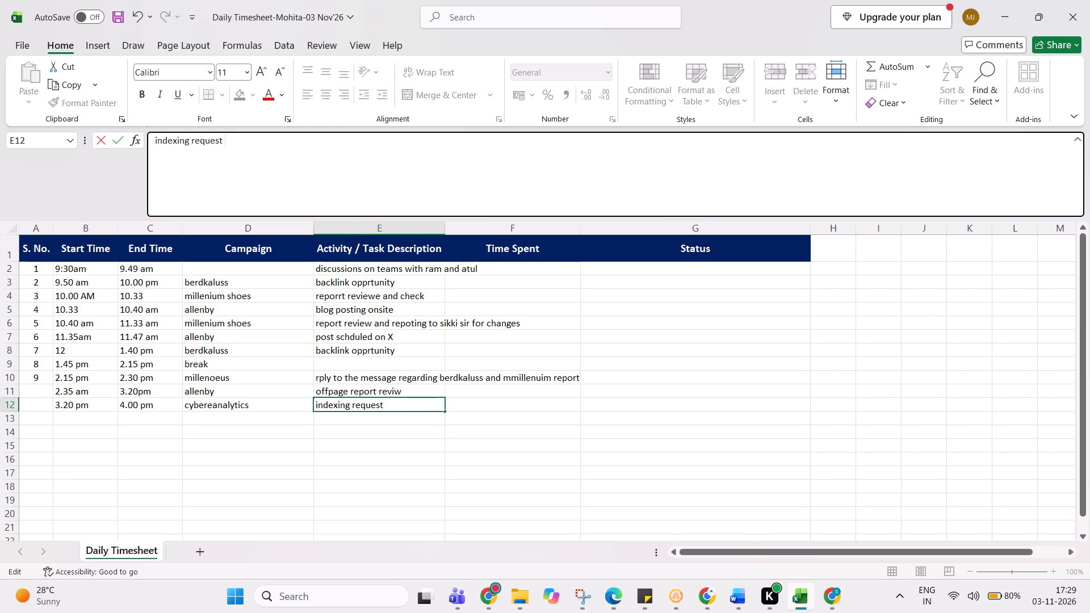
key("ctrl+s")
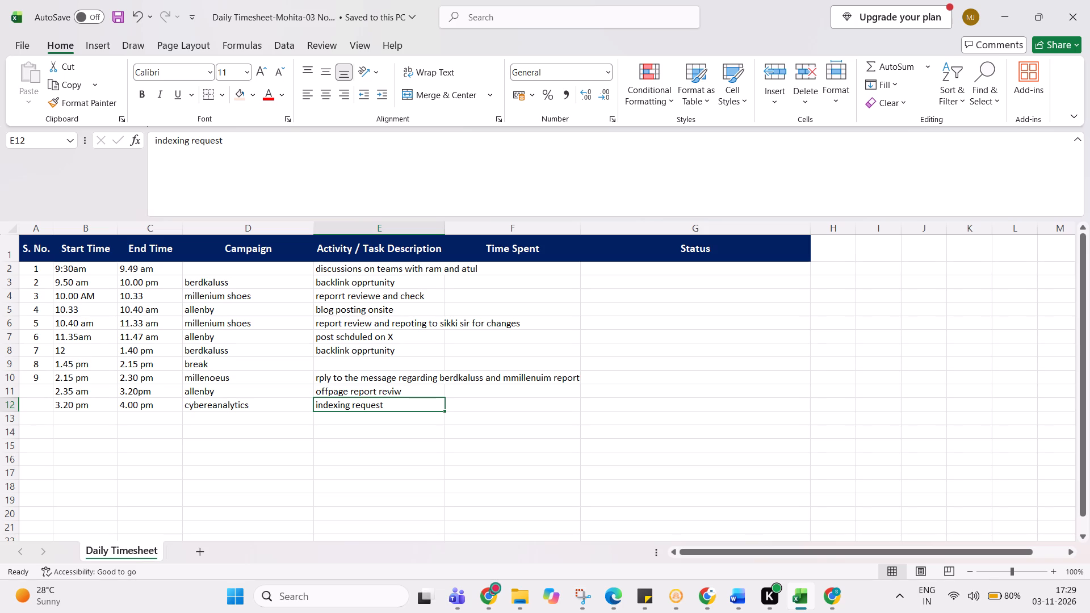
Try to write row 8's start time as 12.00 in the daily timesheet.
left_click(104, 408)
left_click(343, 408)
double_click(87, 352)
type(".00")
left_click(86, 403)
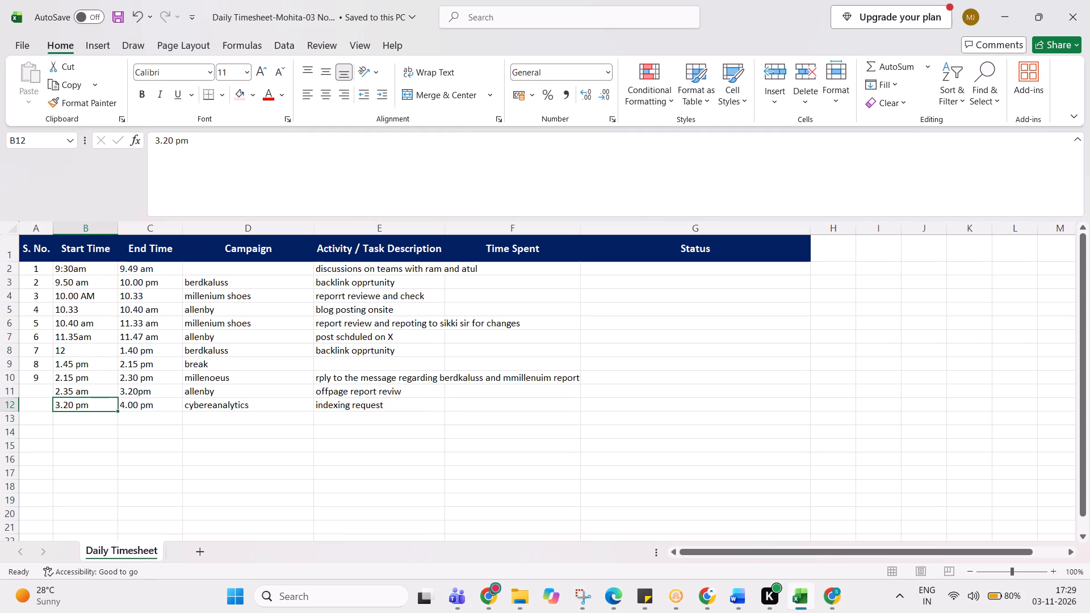
Set row 4's end time to 10.33 am and save the timesheet.
double_click(148, 295)
key("space")
type("am")
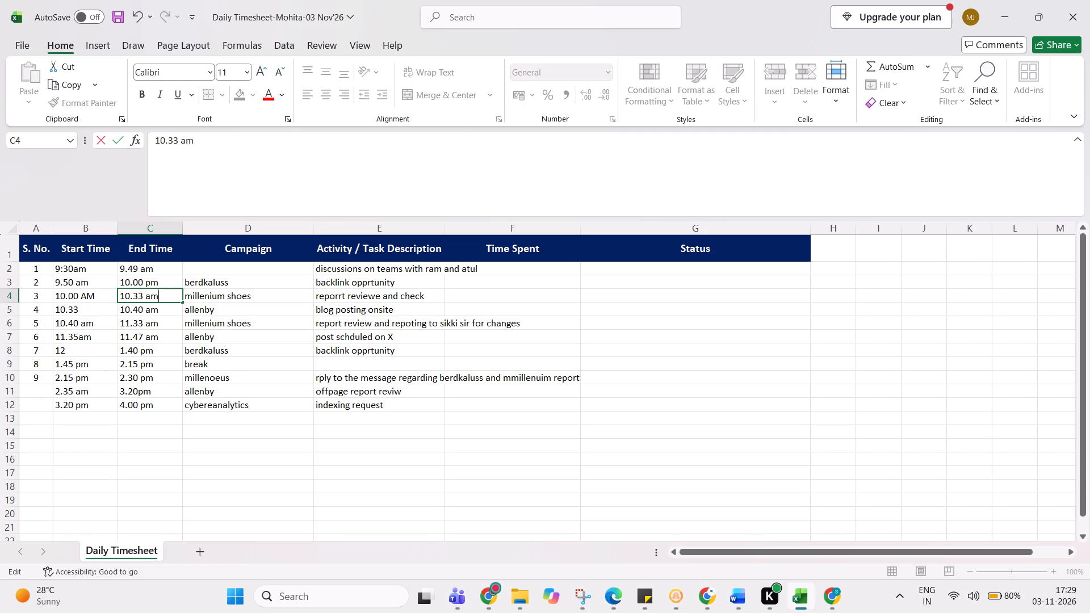
key("ctrl+s")
left_click(154, 374)
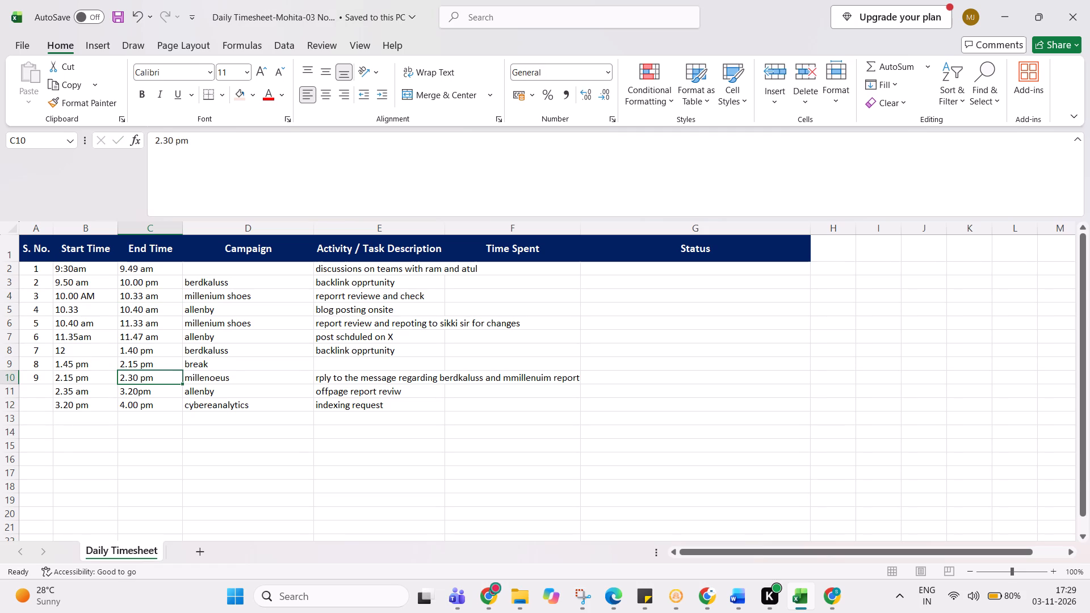
left_click(87, 417)
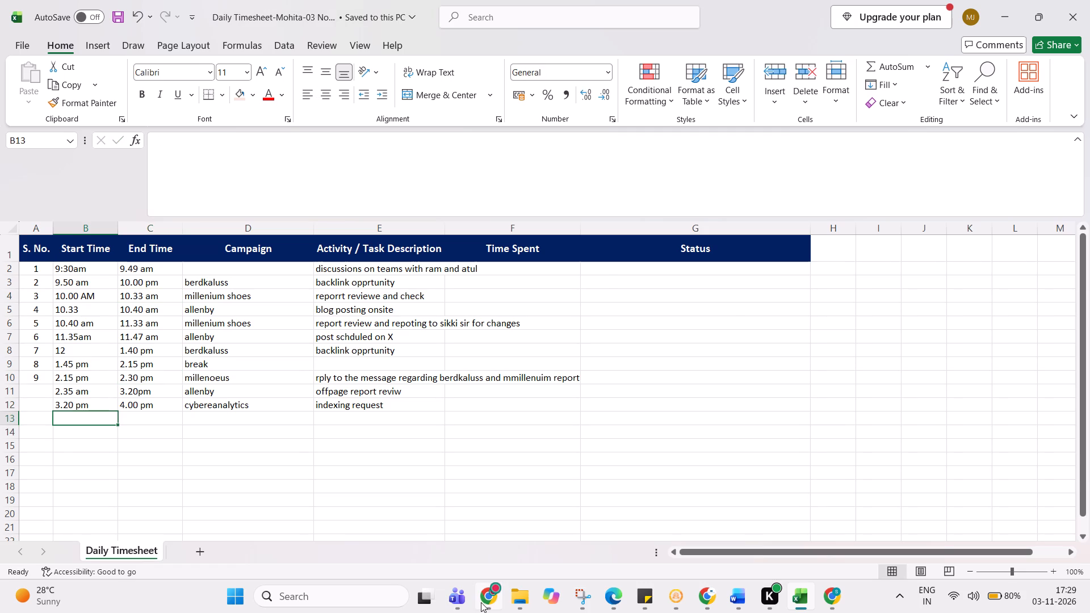
Switch to Chrome and close the Cybersecurity Analytics pages and the Google search page, keeping the telegra.ph page and those before it.
left_click(481, 602)
scroll(457, 305, "up", 4)
scroll(457, 305, "down", 4)
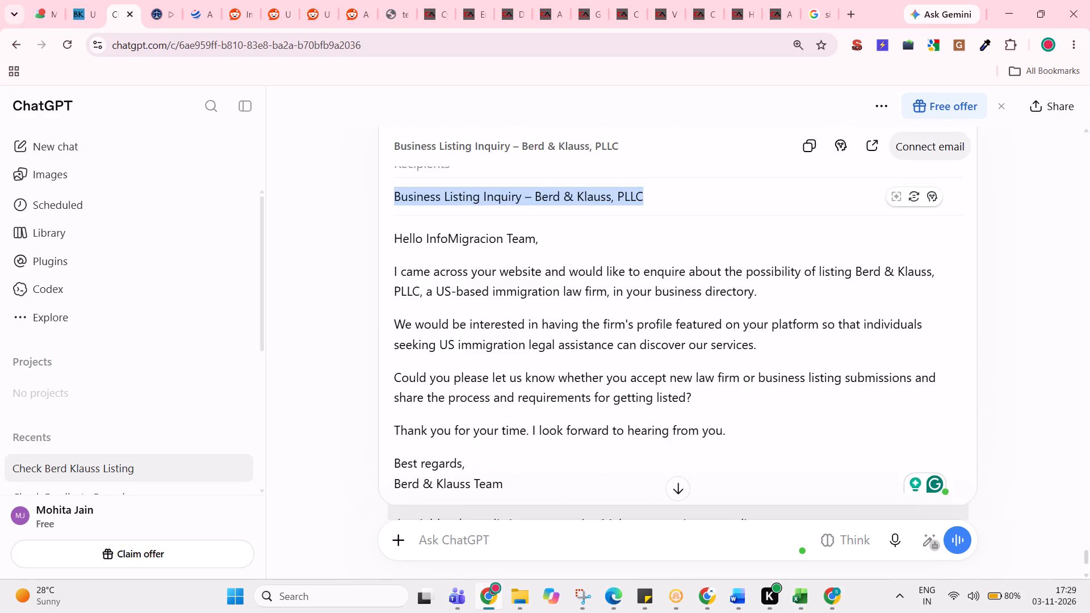
scroll(456, 310, "down", 6)
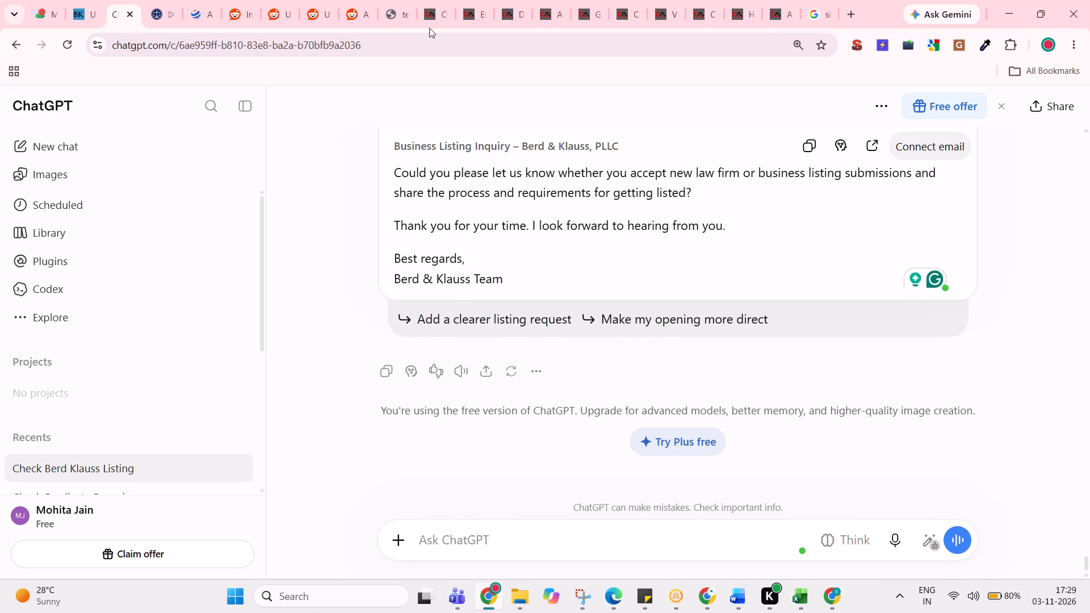
left_click(429, 7)
triple_click(442, 14)
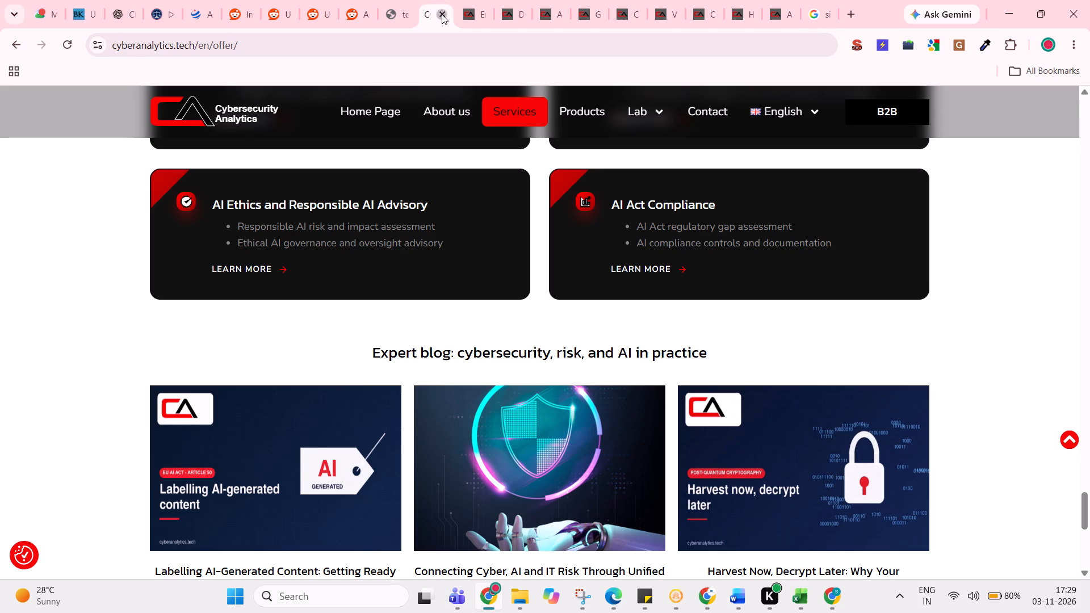
left_click(442, 14)
triple_click(442, 14)
triple_click(442, 14)
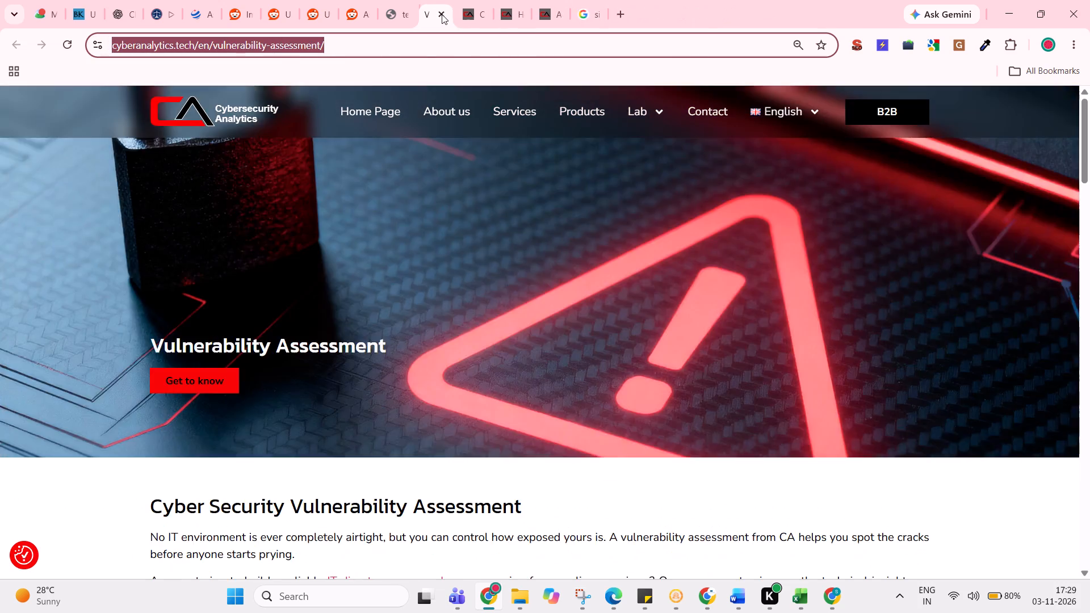
double_click(442, 14)
left_click(442, 14)
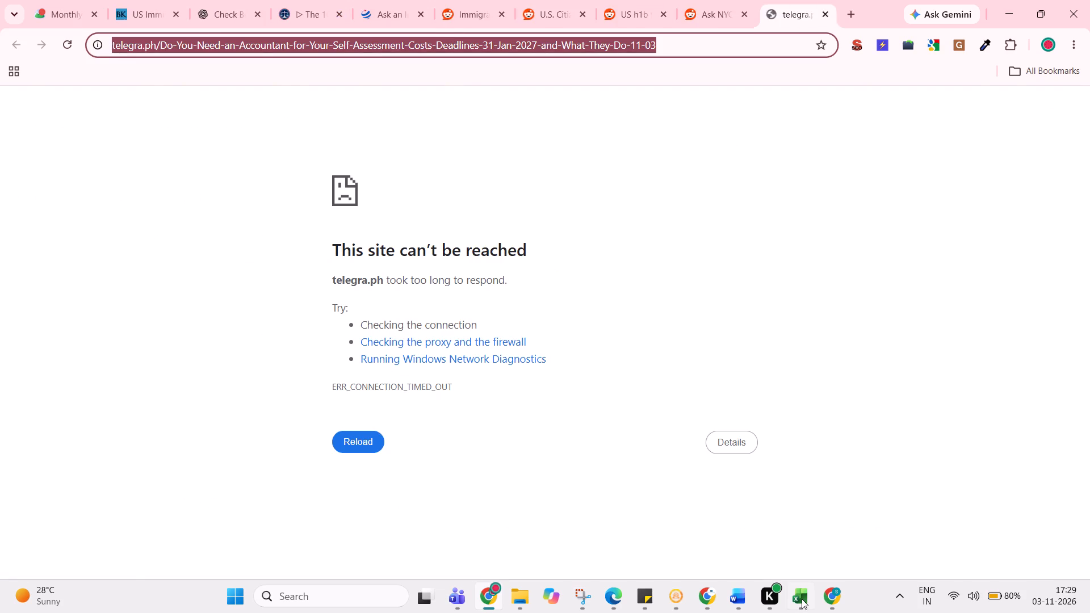
Return to the Excel timesheet and enter a start time of 4.15 pm and an end time of 6.00 pm in row 13.
left_click(802, 599)
double_click(99, 419)
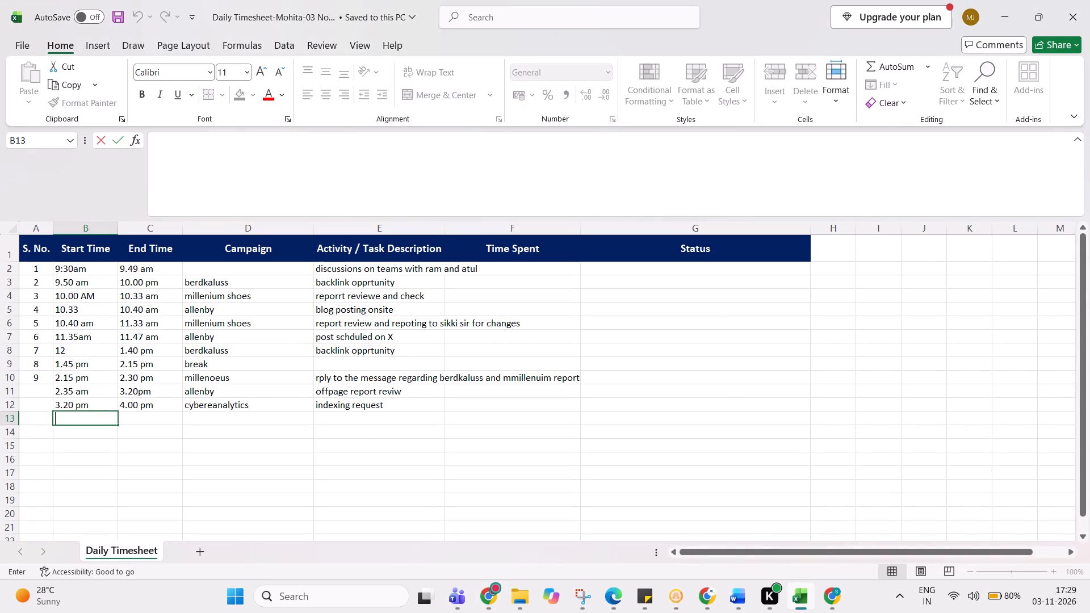
type("4.00")
key("space")
type("pm")
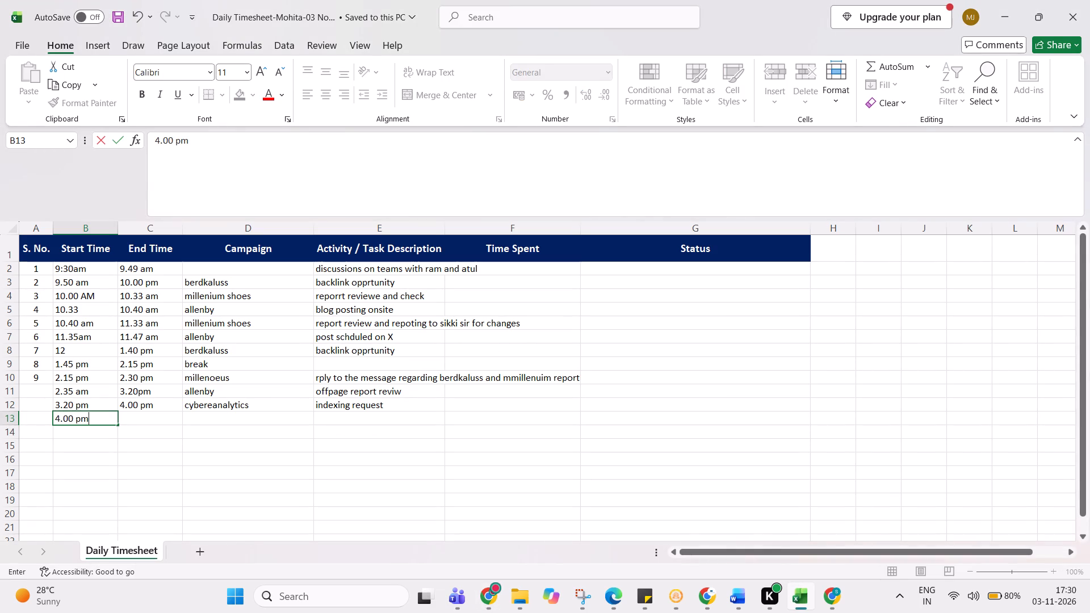
left_click_drag(65, 419, 75, 421)
type("15")
key("space")
left_click(134, 413)
double_click(135, 418)
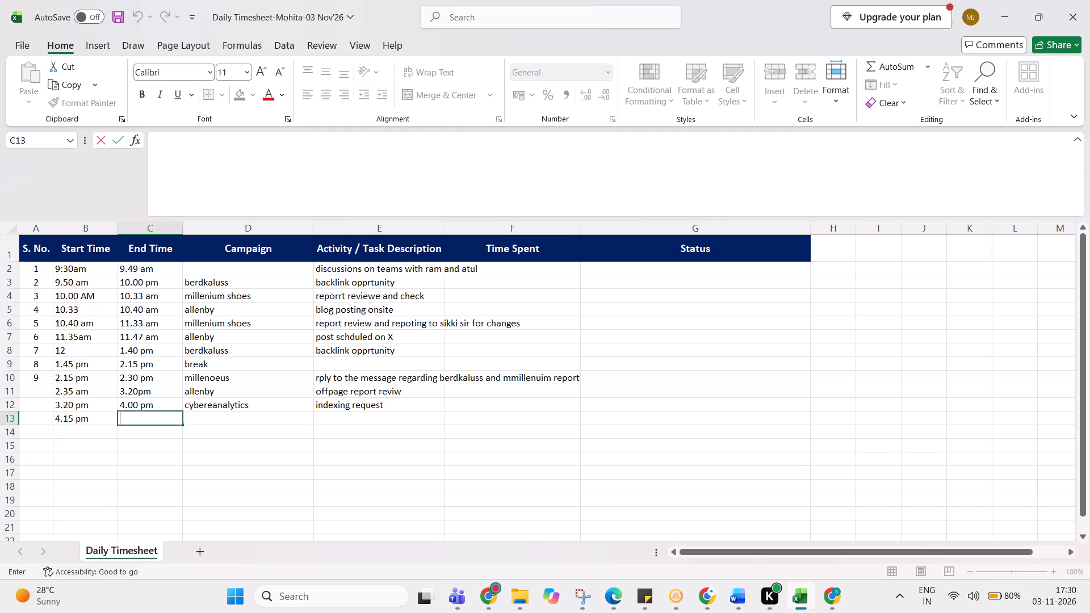
type("6.00 p,")
key("BackSpace")
type("m")
key("space")
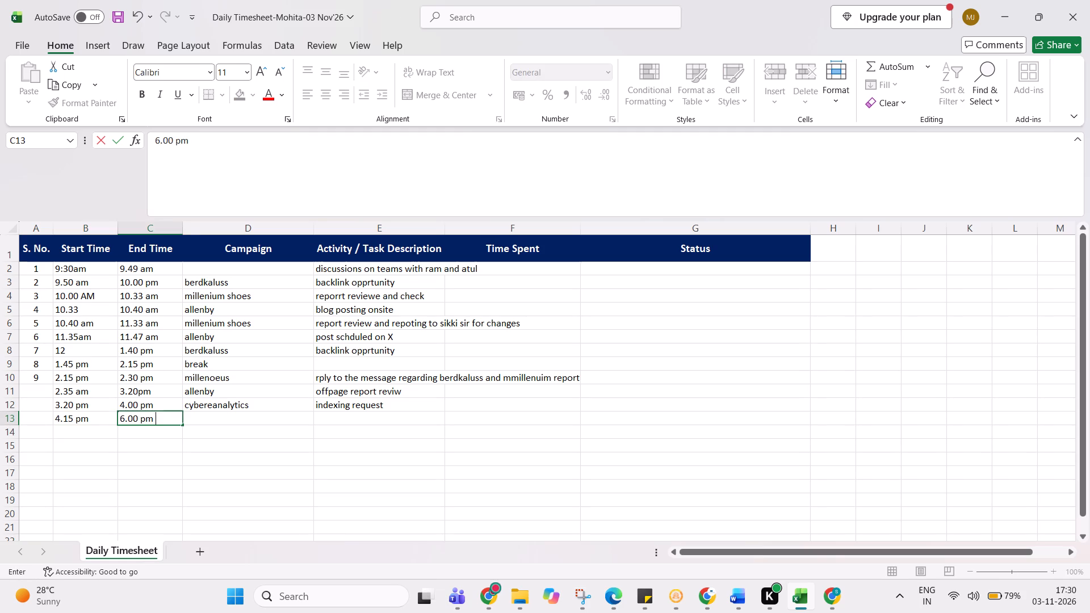
Enter "berdkaluss" as row 13's campaign, copy the "backlink opprtunity" task description from row 3 into row 13, and save.
left_click(229, 419)
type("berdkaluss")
left_click(378, 282)
key("ctrl+c")
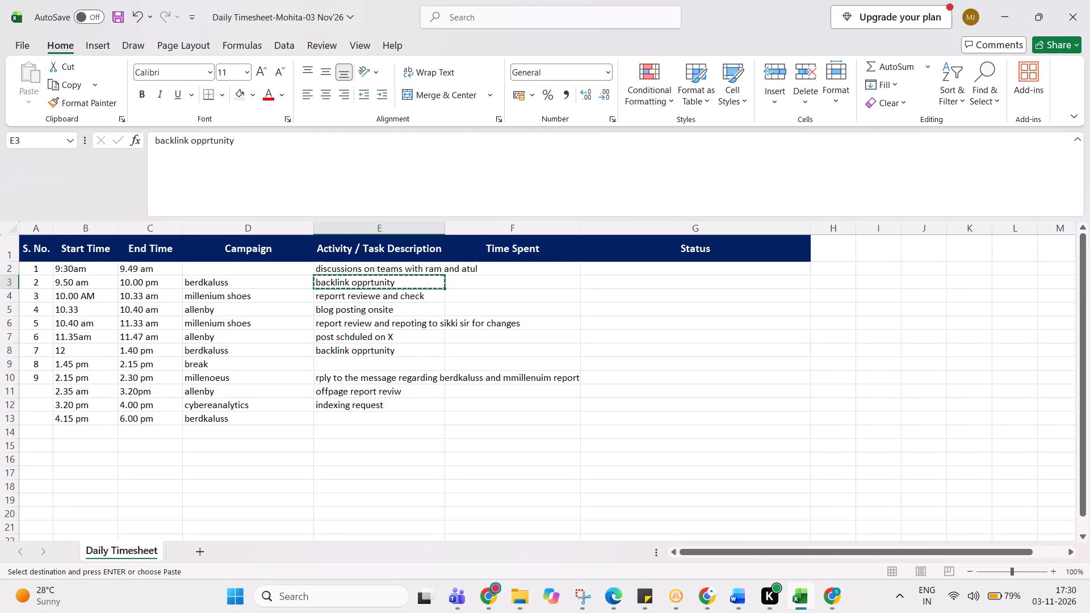
left_click(357, 418)
key("ctrl+v")
key("ctrl+s")
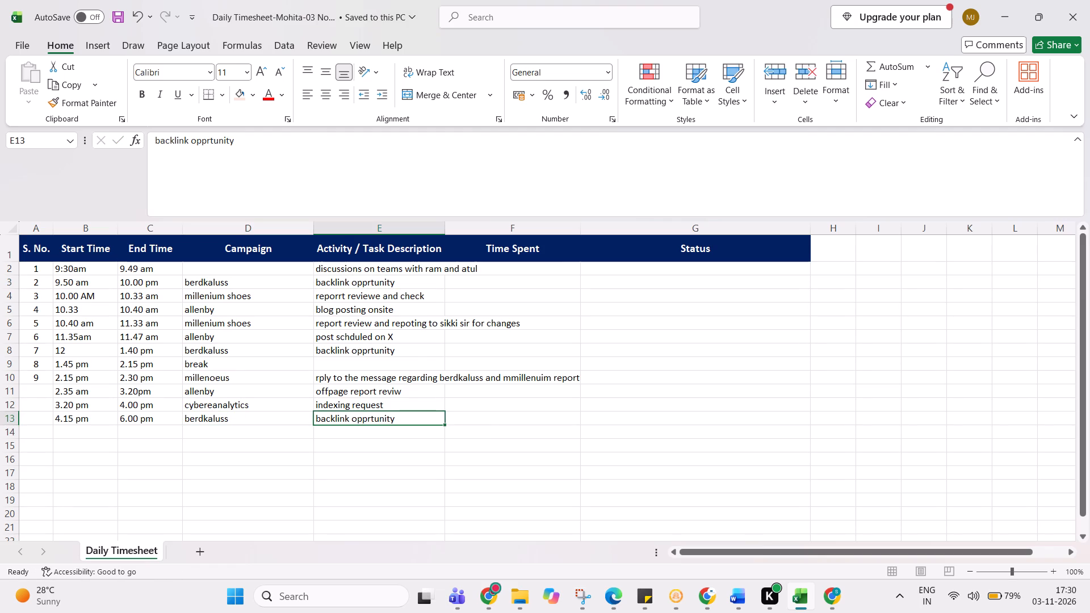
Set the Status of row 3 to "pending" and of rows 4 through 7 to "done".
left_click(656, 285)
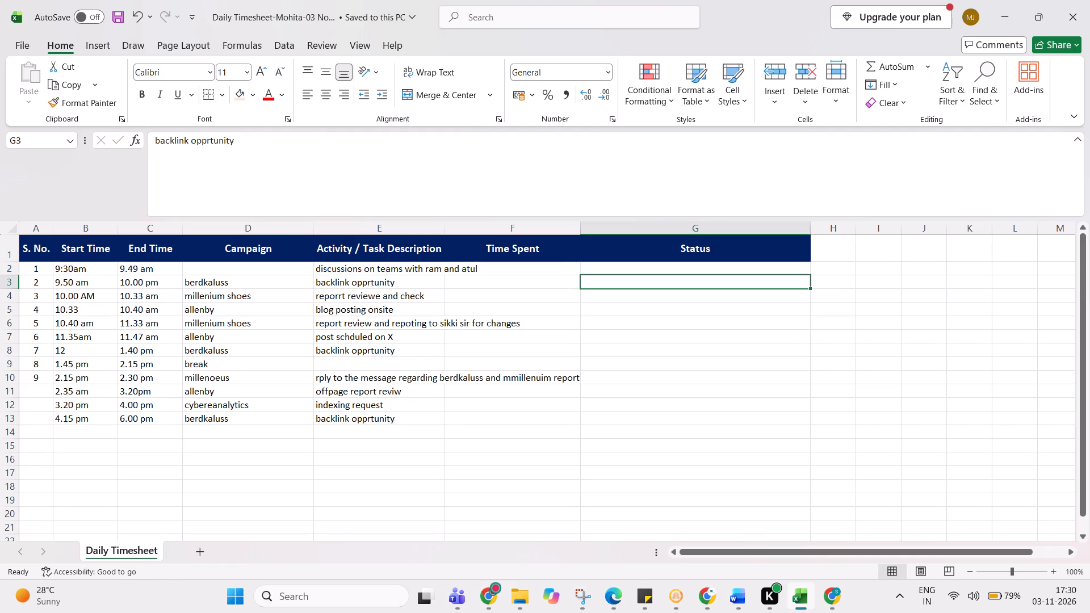
type("pending")
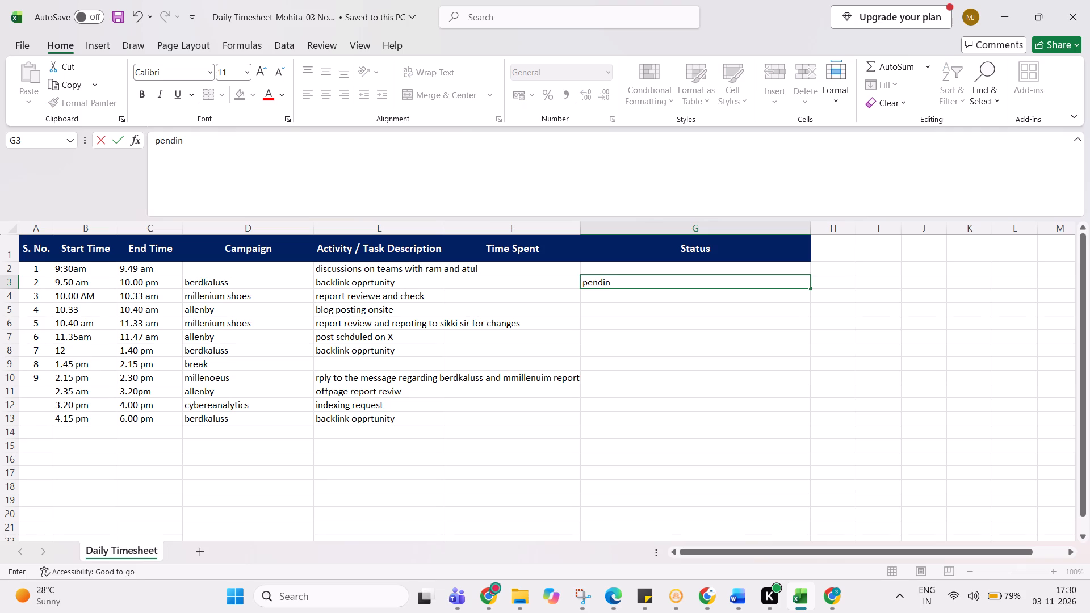
left_click(393, 297)
left_click(605, 299)
type("done")
left_click(695, 326)
left_click(694, 296)
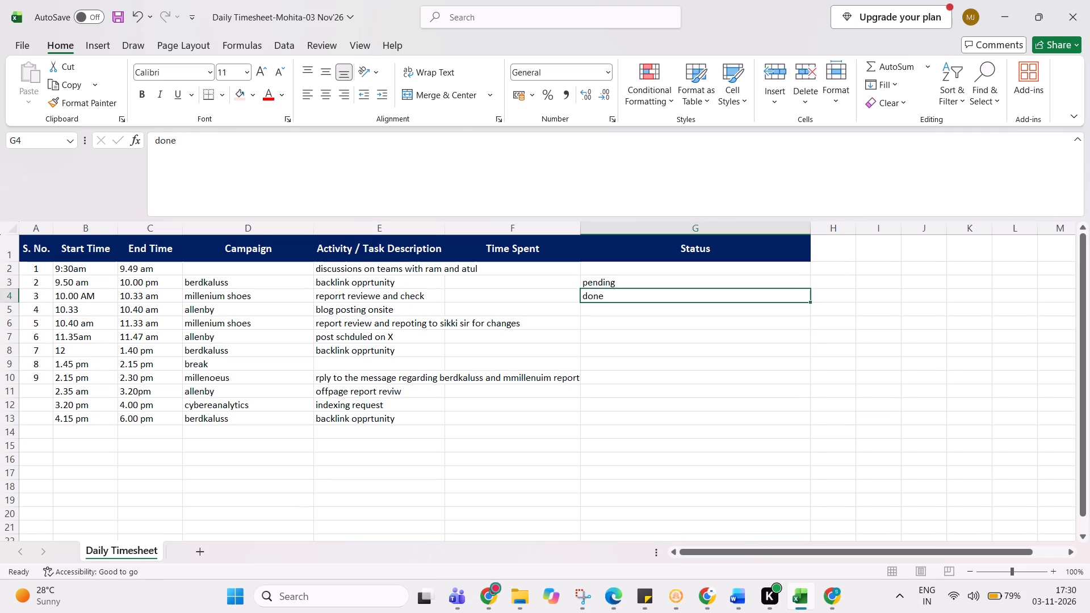
left_click_drag(811, 302, 807, 316)
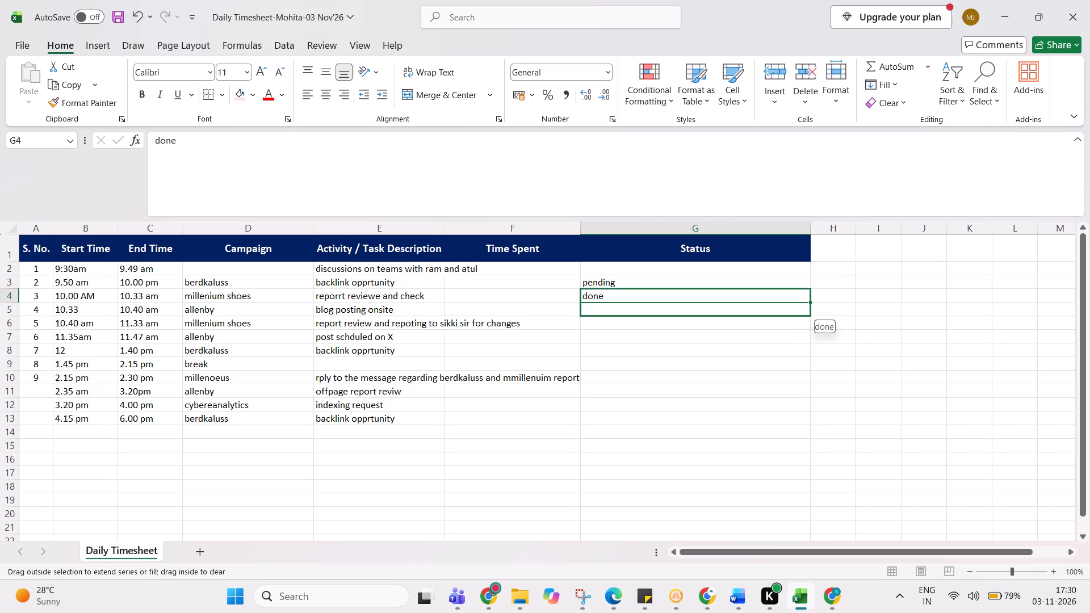
left_click_drag(807, 316, 807, 319)
left_click_drag(807, 319, 810, 344)
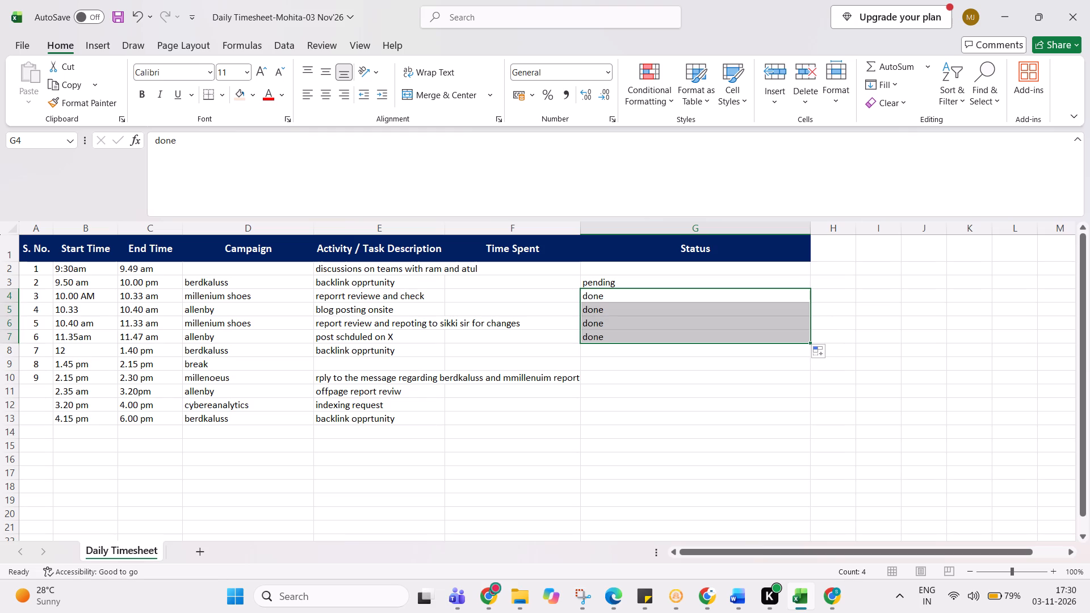
Set the Status of row 8 to "pending" and of rows 10 through 12 to "done".
left_click(639, 352)
type("pending")
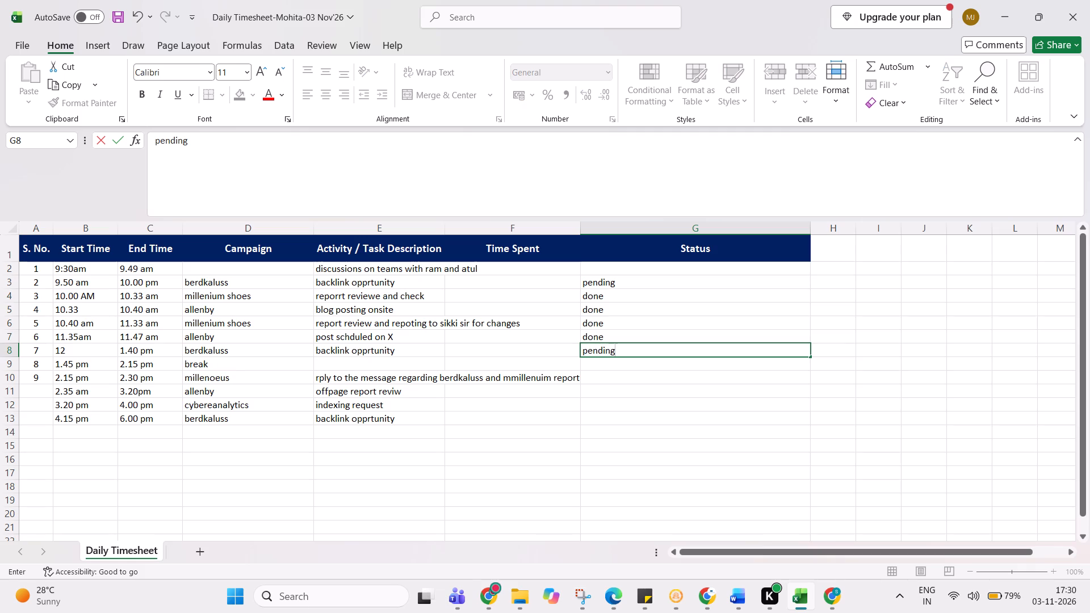
left_click(603, 381)
type("done")
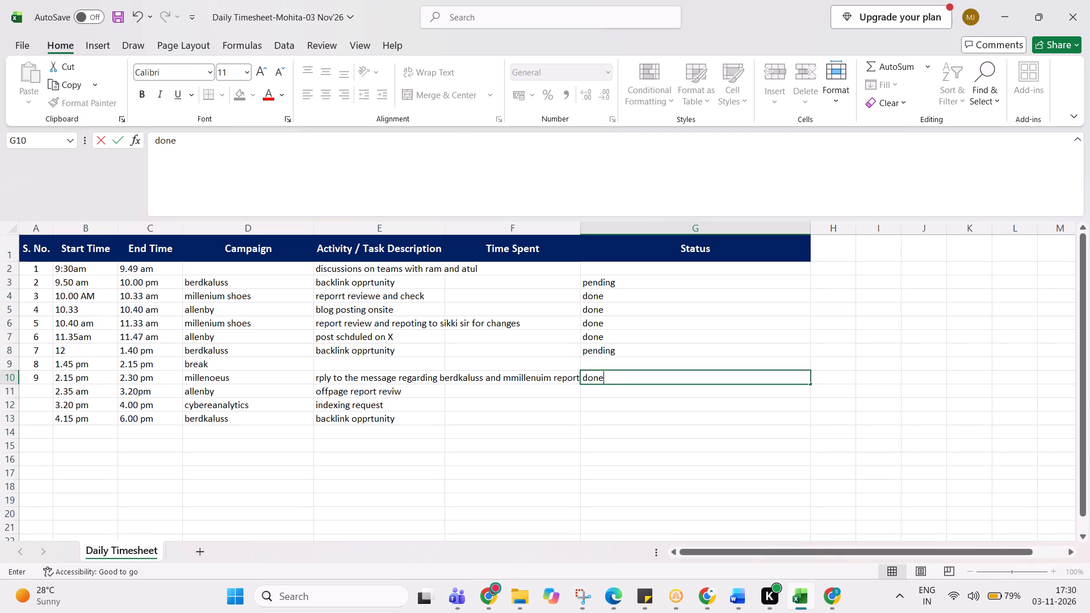
left_click_drag(811, 384, 811, 396)
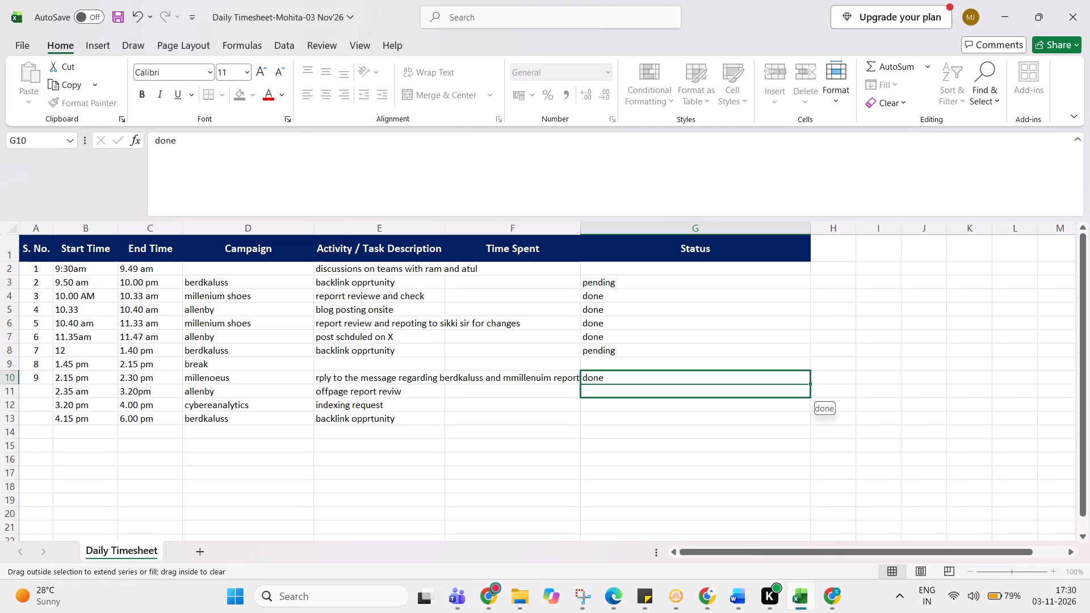
left_click_drag(811, 396, 811, 414)
Enter "done, need a final review only" as row 13's Status and save the timesheet.
left_click(596, 422)
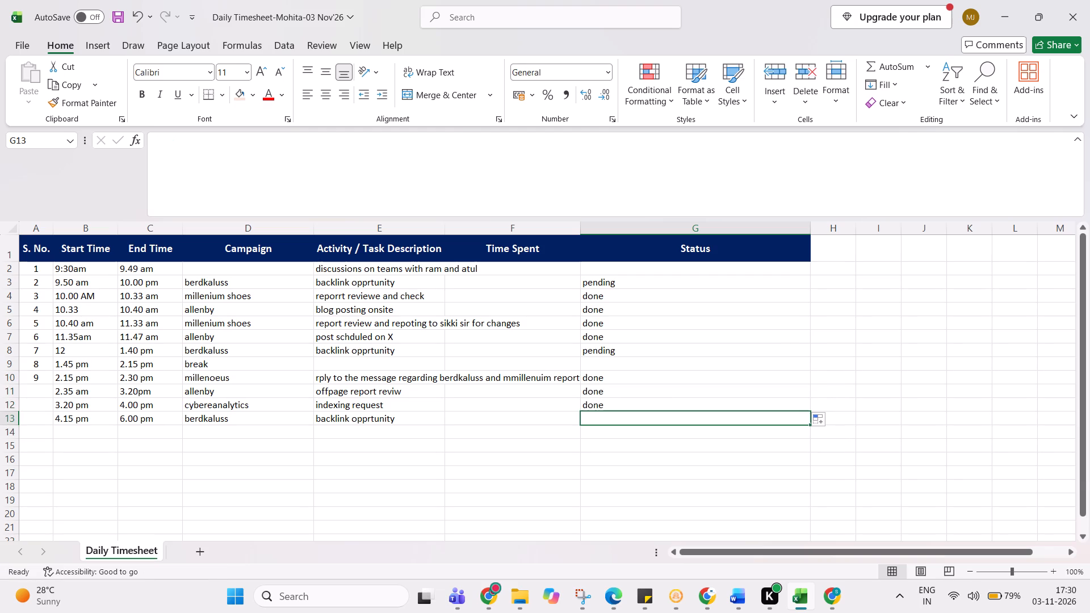
type("done, need a")
key("space")
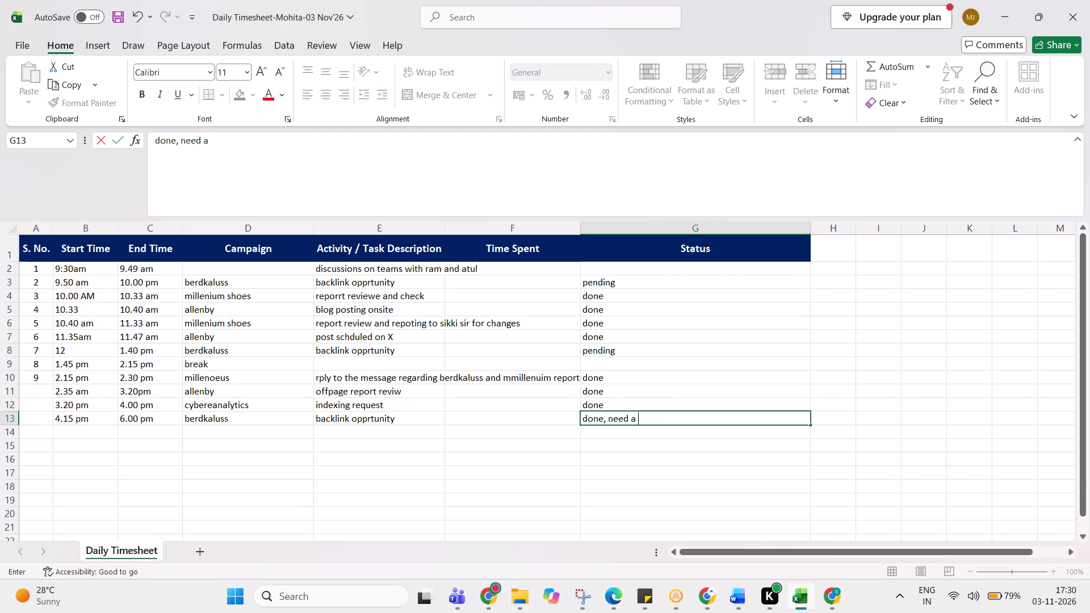
type("final review only")
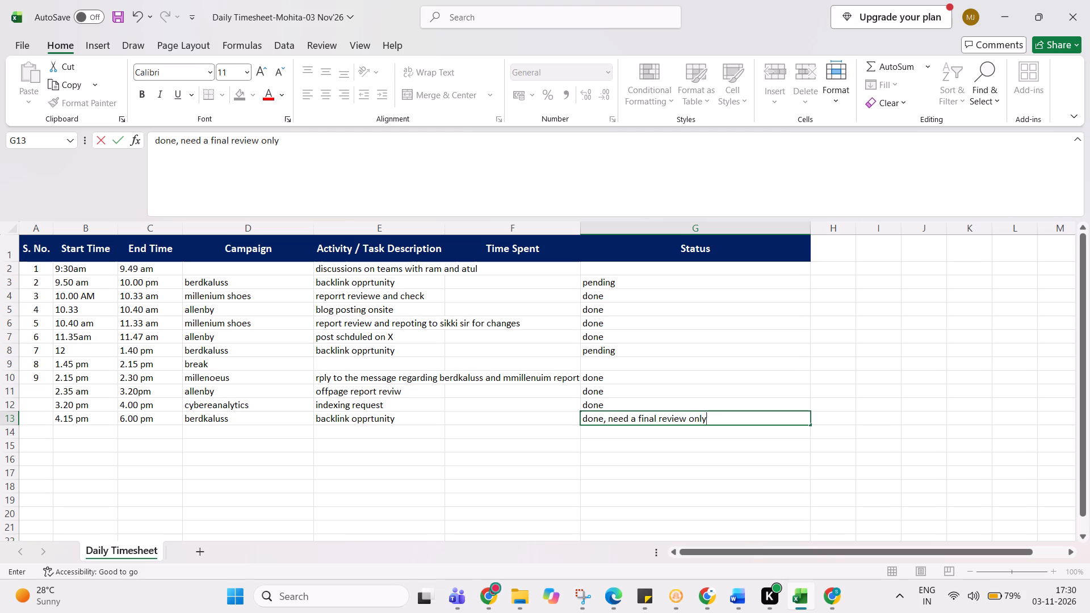
left_click(641, 247)
key("ctrl+s")
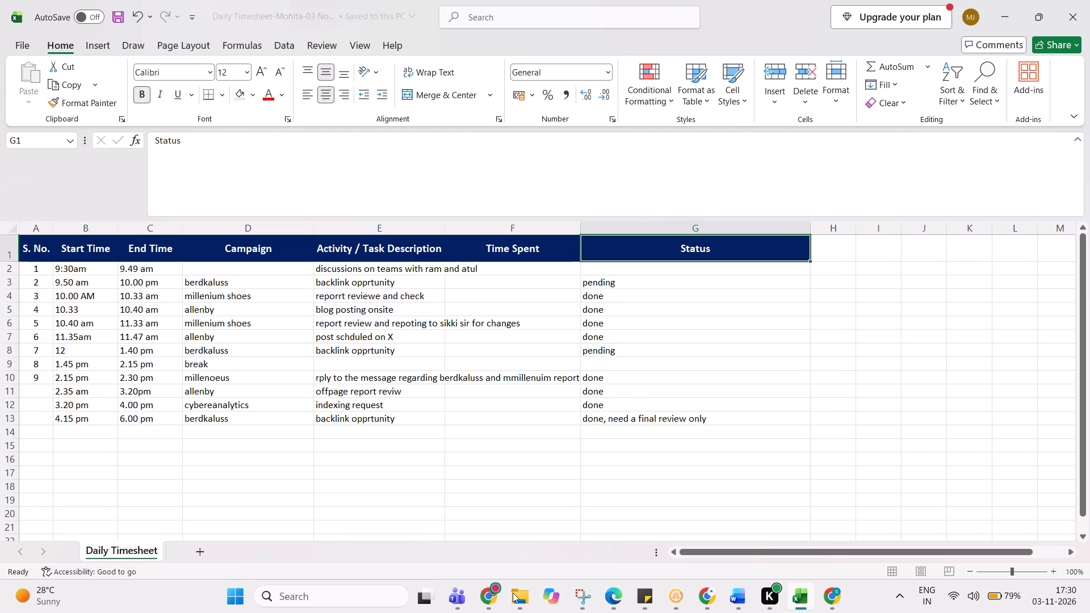
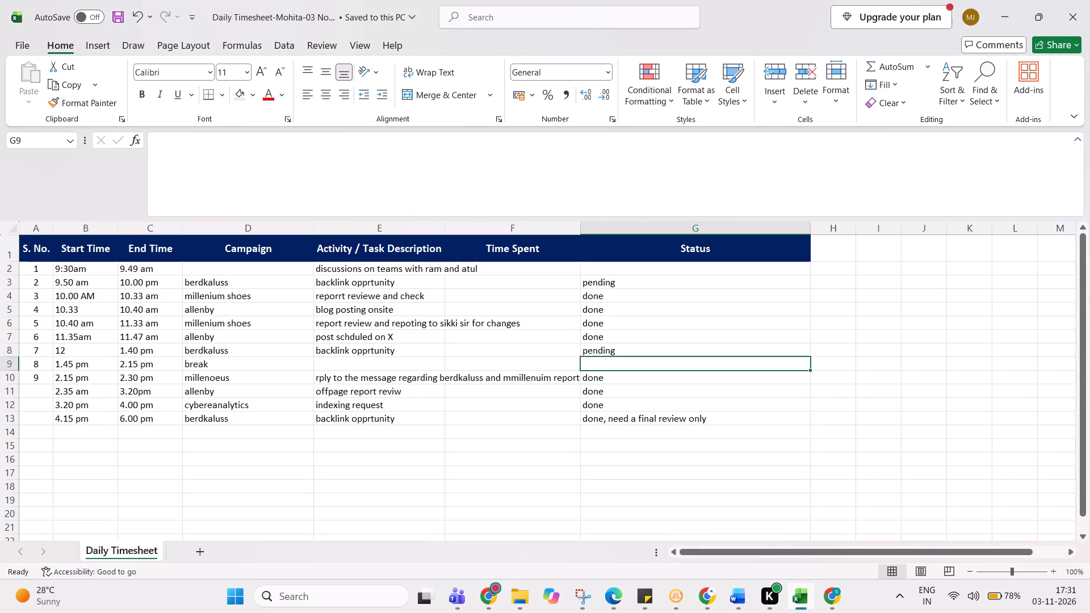
Save the daily timesheet workbook again and close it.
left_click(623, 249)
key("ctrl+s")
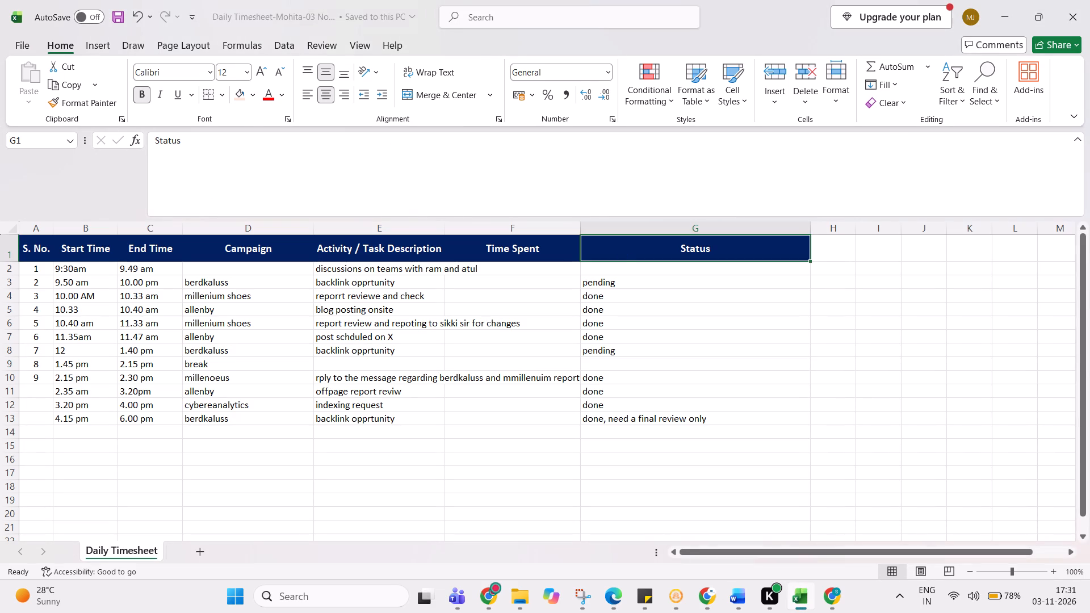
scroll(719, 298, "up", 1)
left_click(1086, 0)
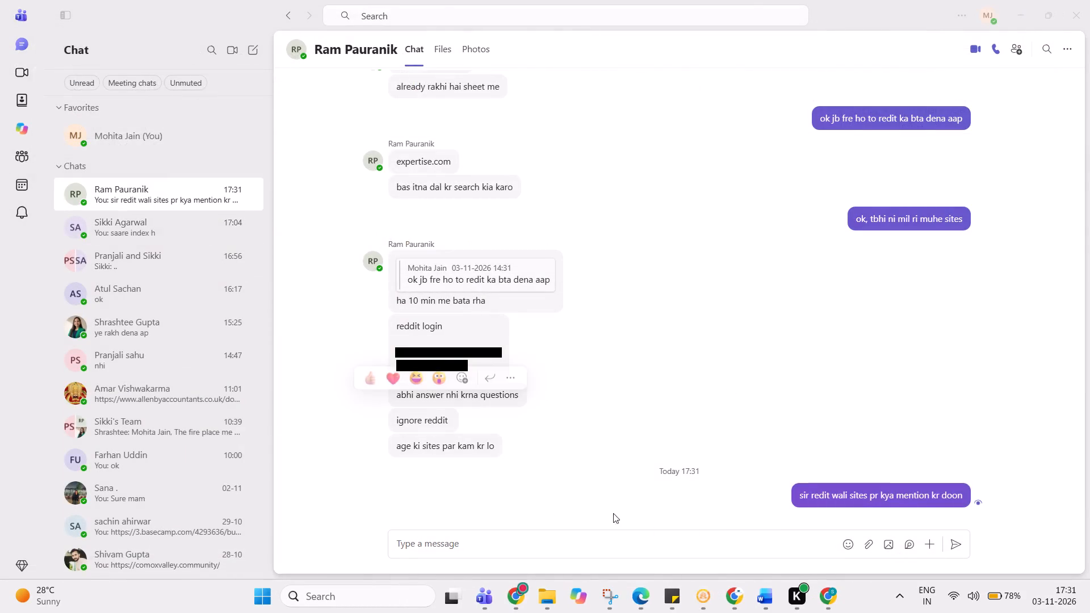
Switch to File Explorer and go up from the Oct'26 folder to the Campaigns folder.
left_click(548, 603)
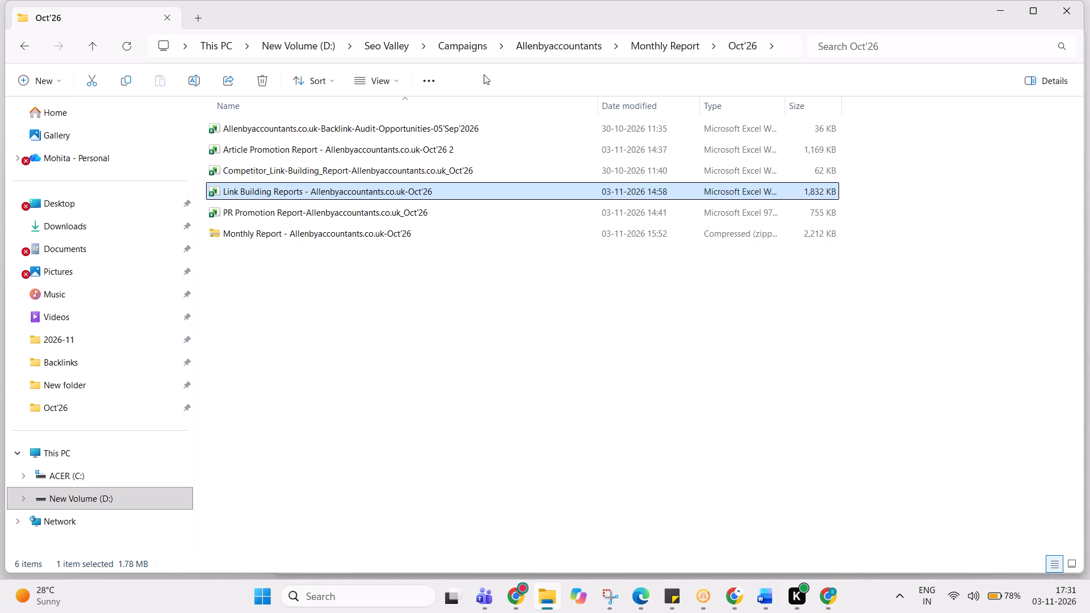
left_click(465, 48)
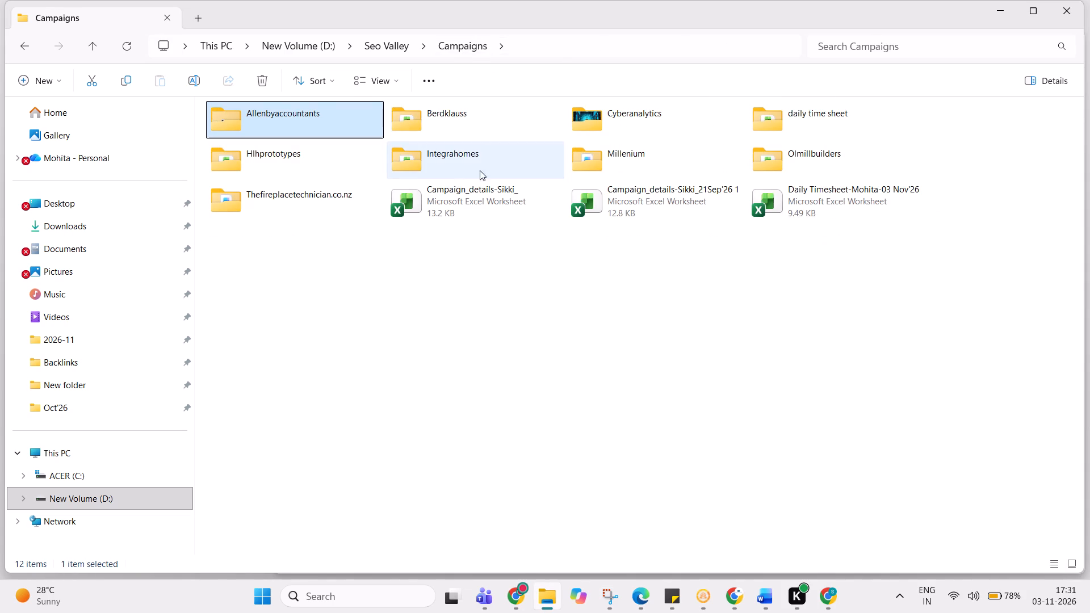
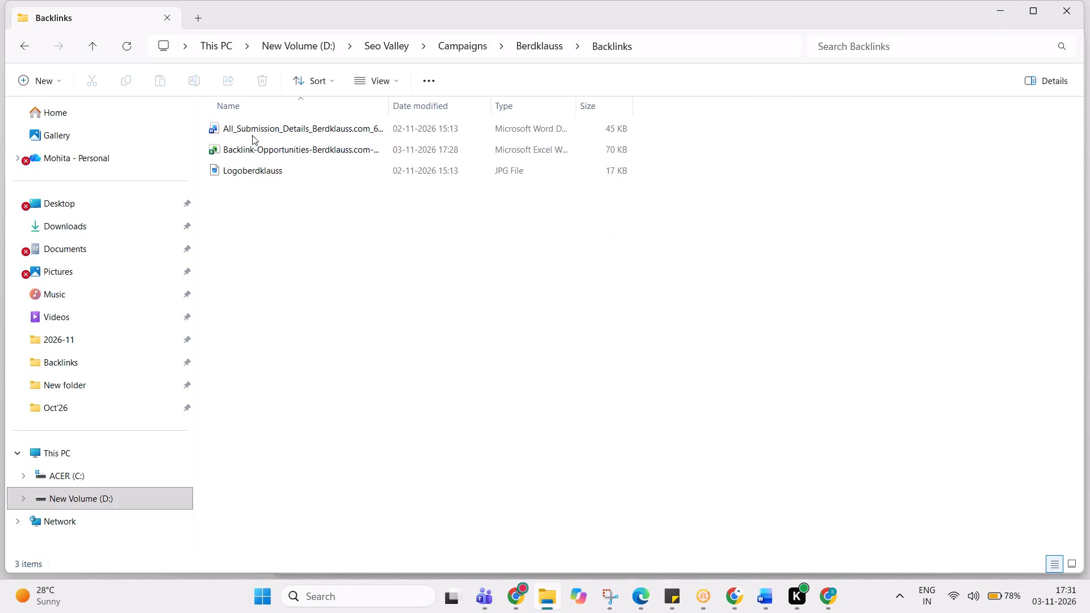
Open the Backlink-Opportunities-Berdklauss.com workbook from the Backlinks folder.
double_click(273, 153)
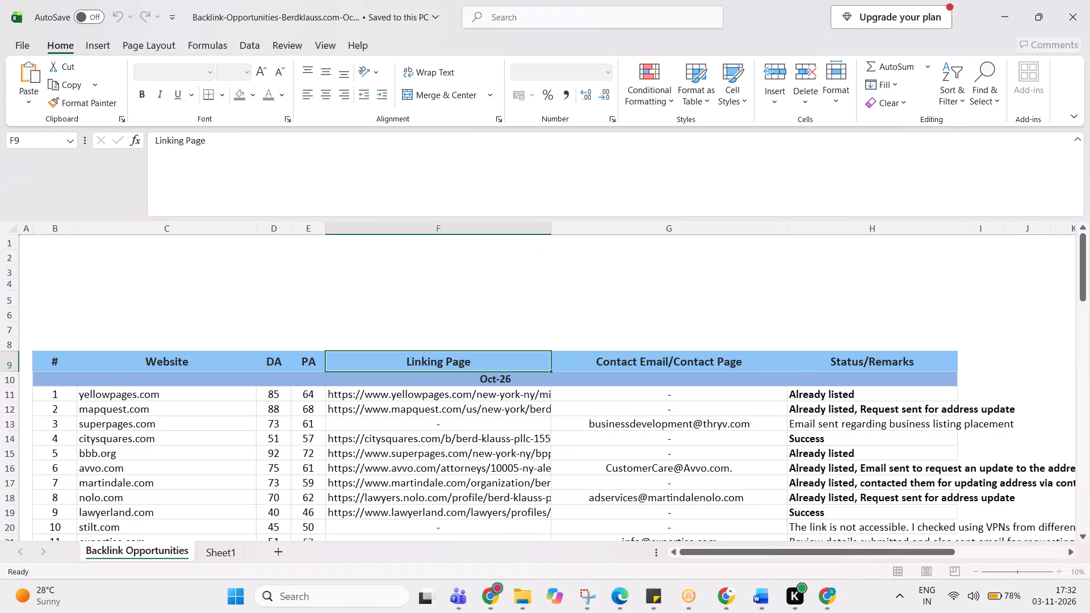
Change the fill of the four Reddit website cells, C46 to C49, from yellow to light tan and save the workbook.
scroll(763, 383, "down", 8)
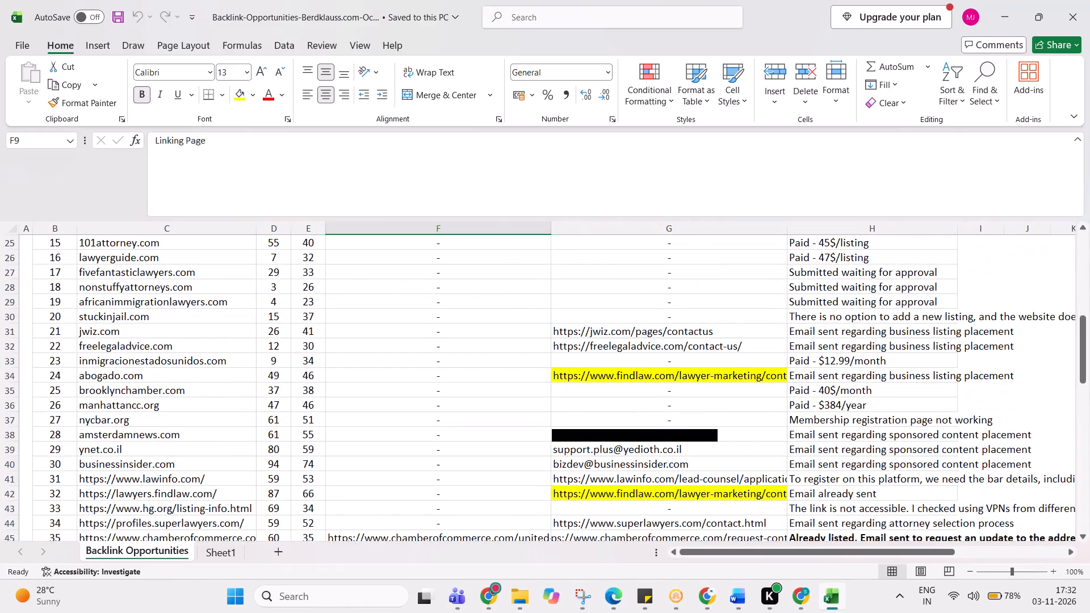
scroll(762, 385, "down", 4)
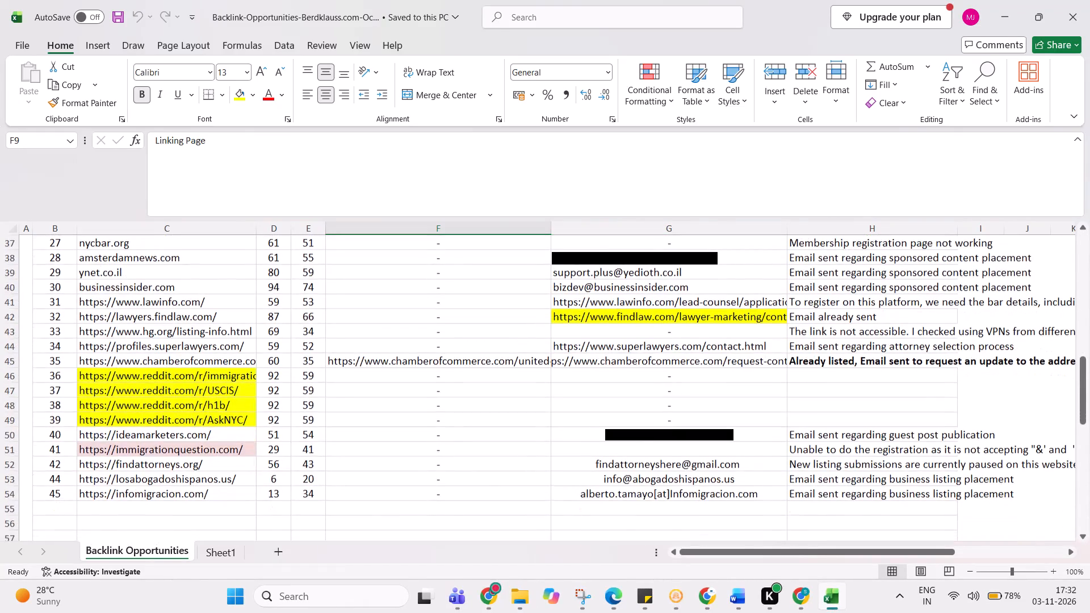
scroll(762, 389, "down", 1)
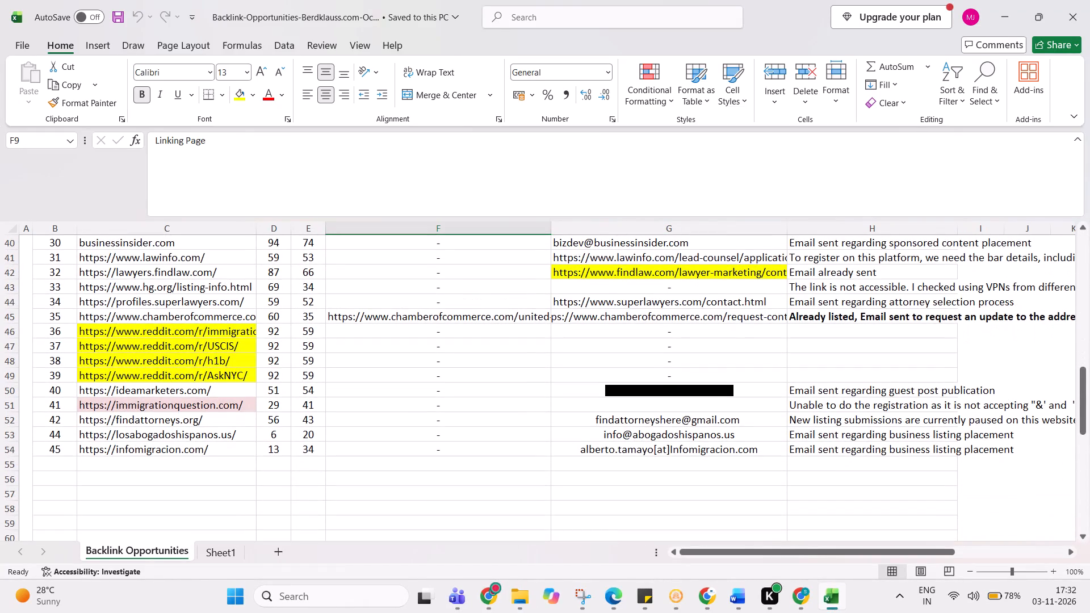
left_click_drag(199, 334, 203, 372)
left_click(250, 99)
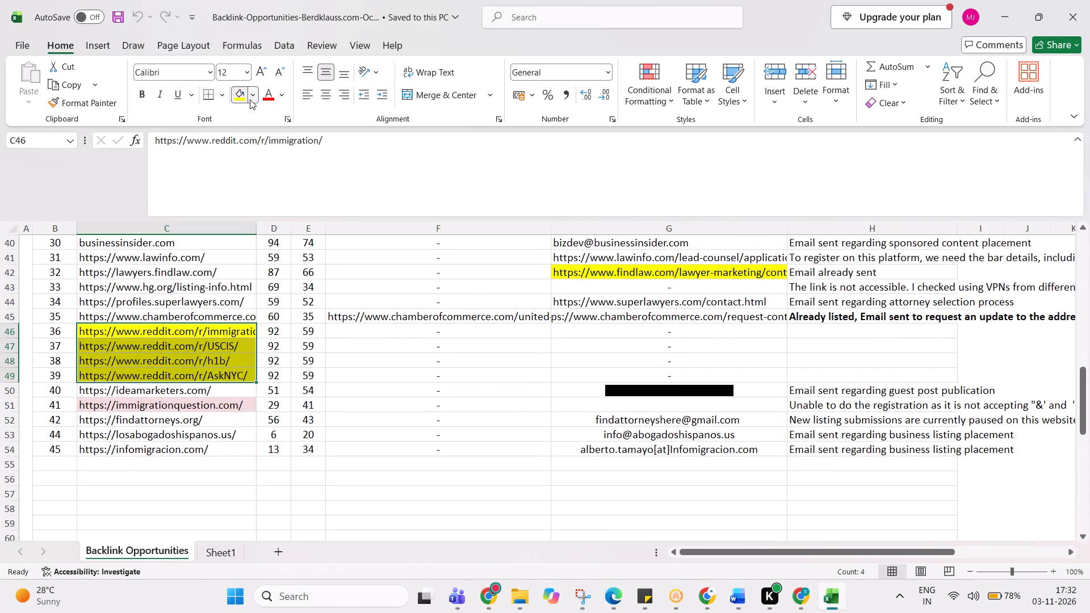
left_click(280, 192)
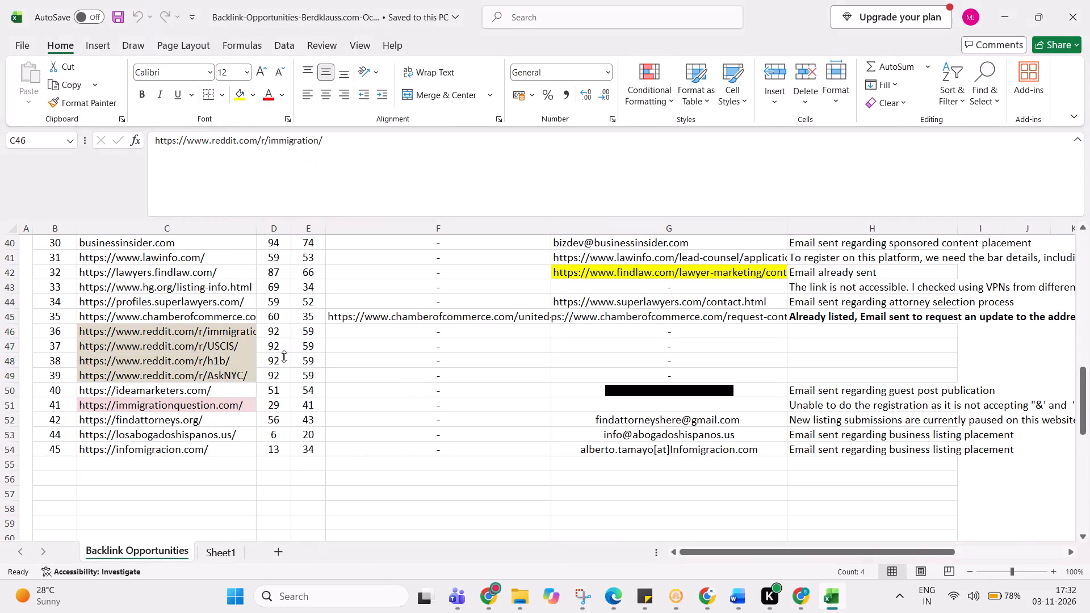
left_click(235, 421)
key("ctrl+s")
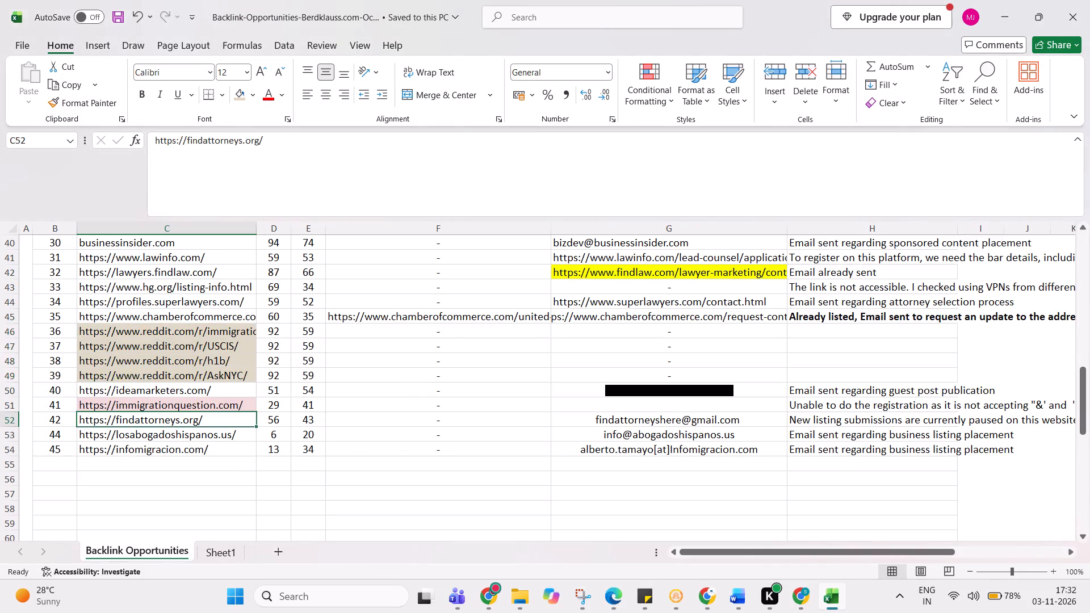
Copy the dash from G49 into the empty contact cell G51 for immigrationquestion.com and save.
left_click(687, 373)
key("ctrl+c")
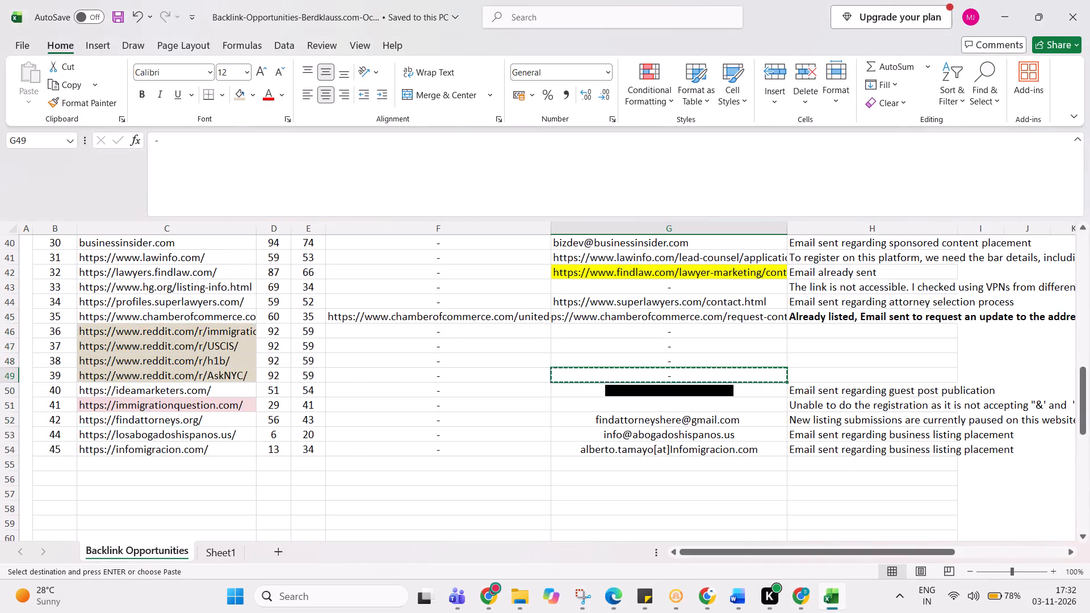
left_click(690, 408)
key("ctrl+v")
key("ctrl+s")
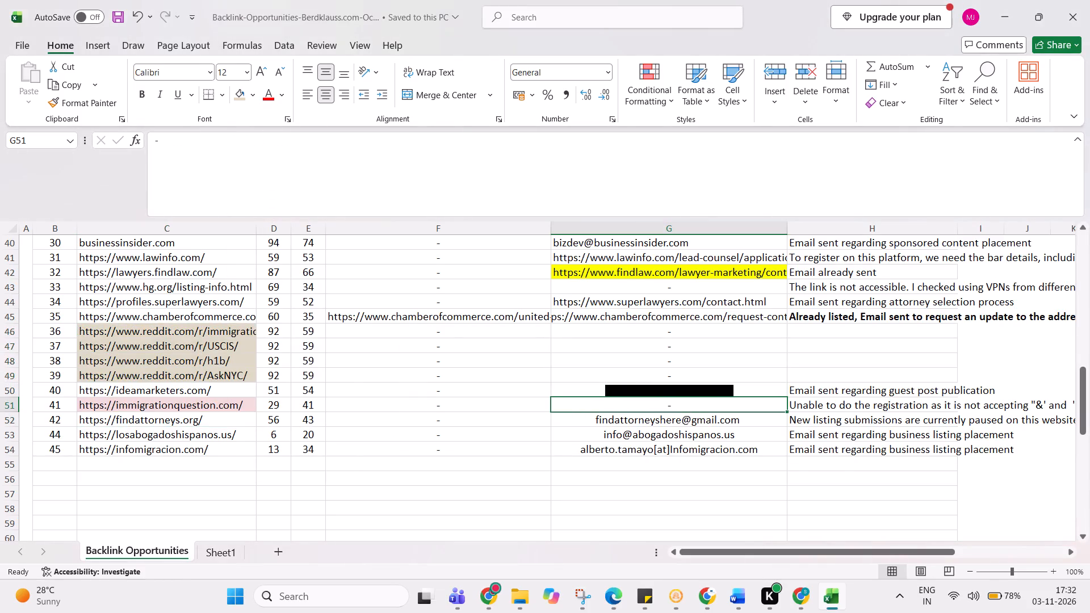
Copy the dashes from G46:G49 into the Status/Remarks cells H46:H49 of the Reddit rows and save.
left_click(855, 454)
scroll(861, 437, "up", 2)
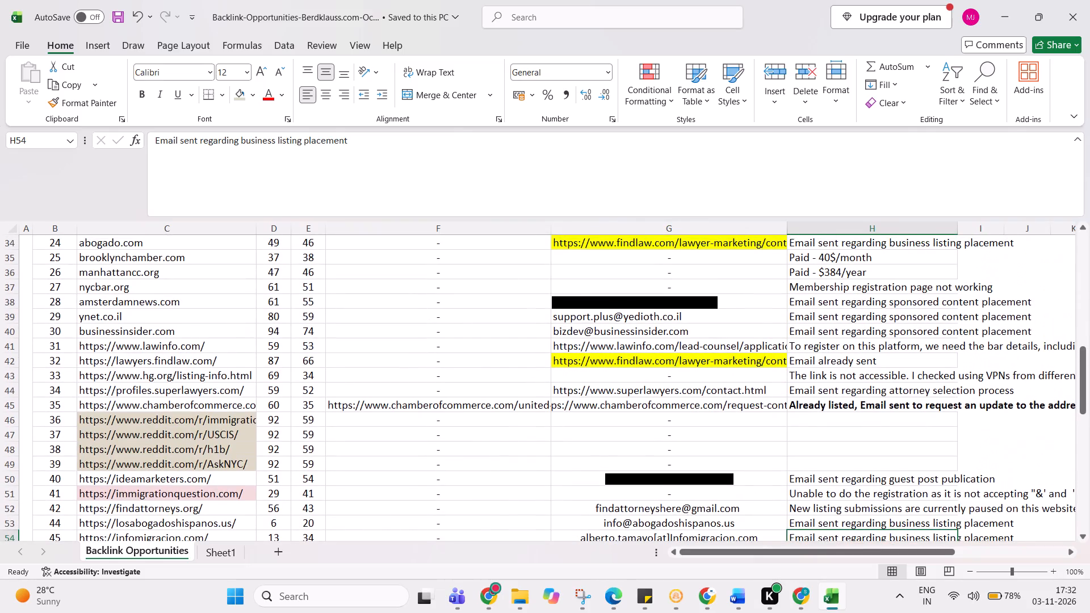
left_click_drag(670, 425, 673, 458)
key("ctrl+c")
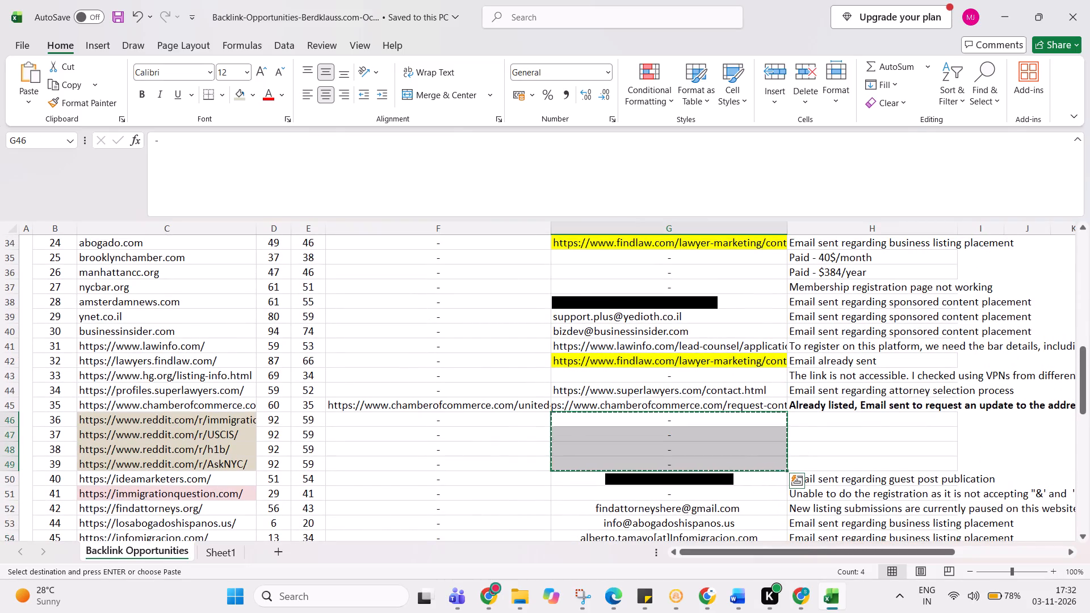
left_click(852, 420)
key("ctrl+v")
key("ctrl+s")
scroll(652, 443, "up", 11)
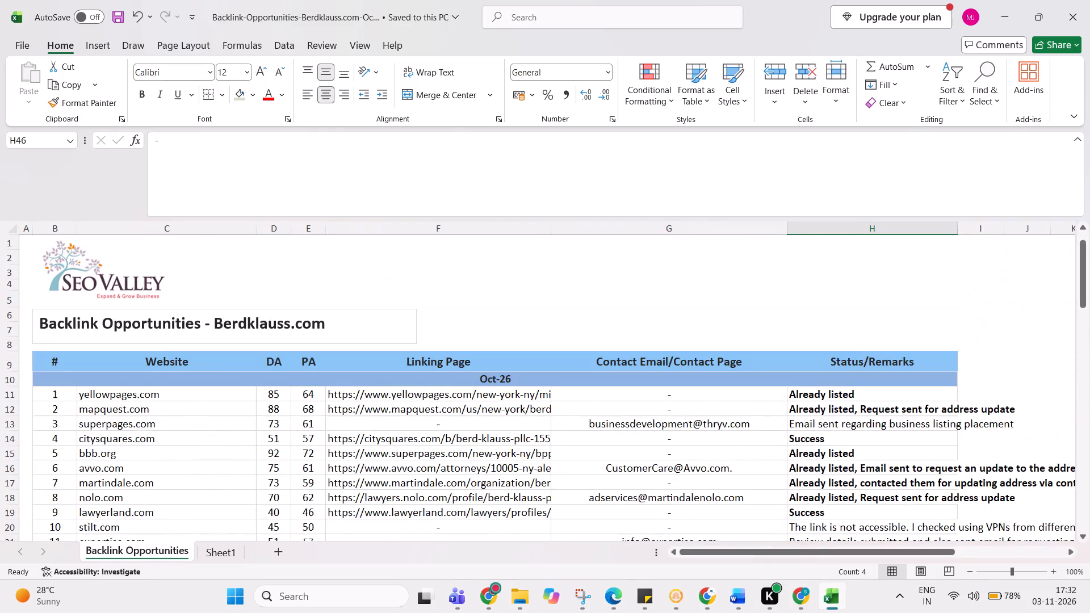
key("ctrl+s")
Review the website rows of the Backlink Opportunities sheet, checking their linking pages, contacts and status remarks.
scroll(823, 401, "down", 9)
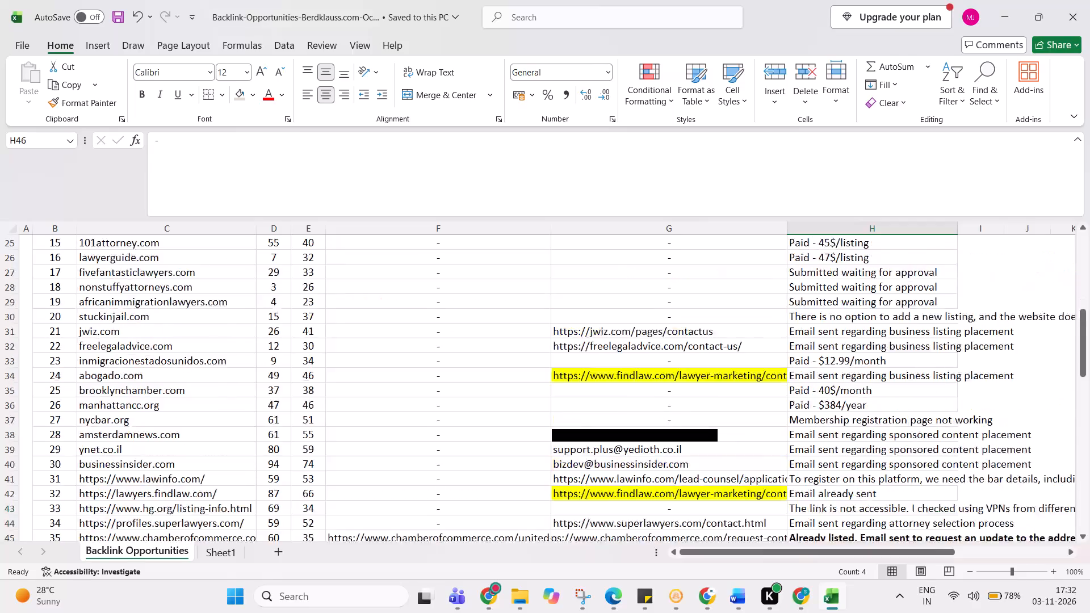
scroll(267, 462, "up", 5)
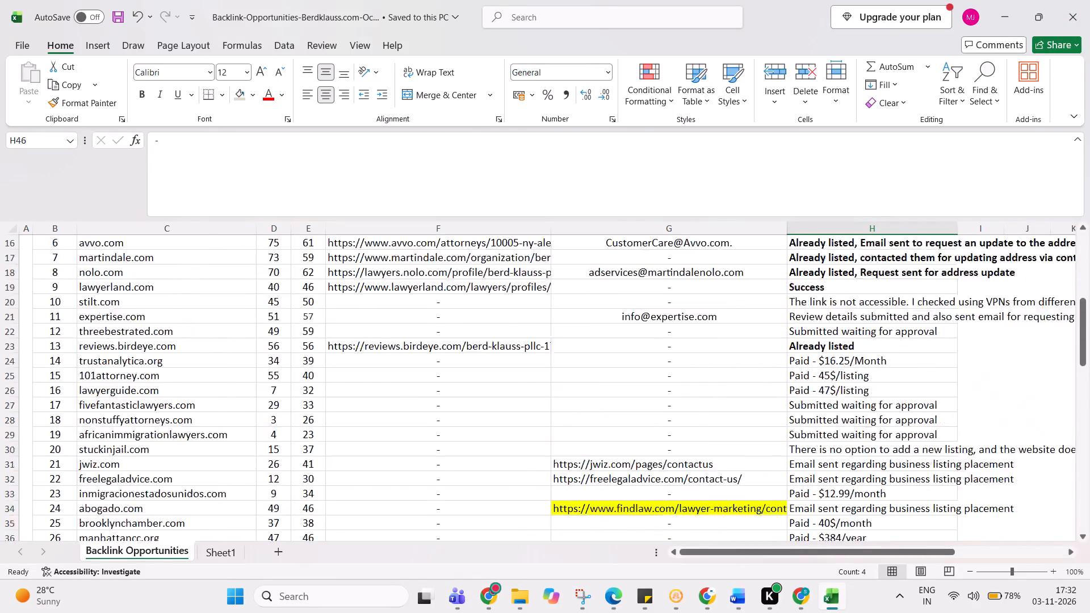
scroll(171, 504, "down", 3)
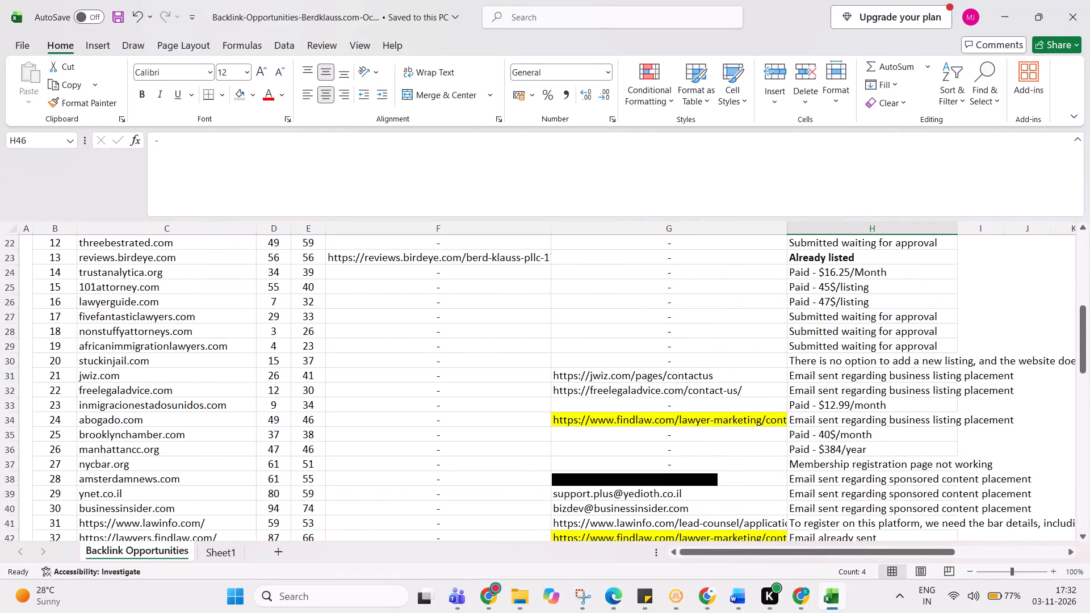
scroll(118, 296, "up", 1)
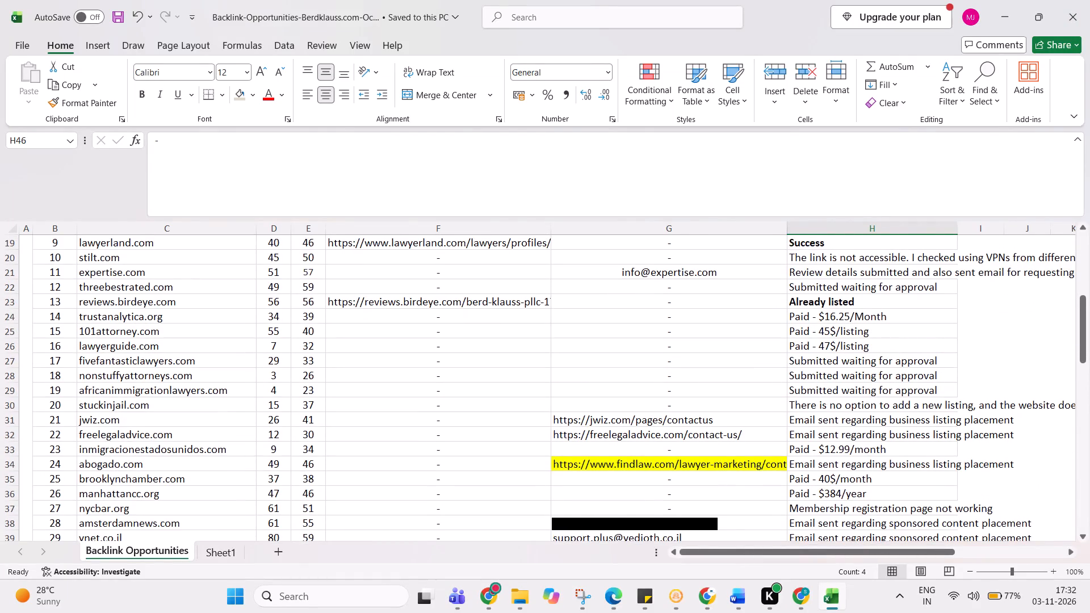
left_click(116, 272)
scroll(138, 357, "down", 1)
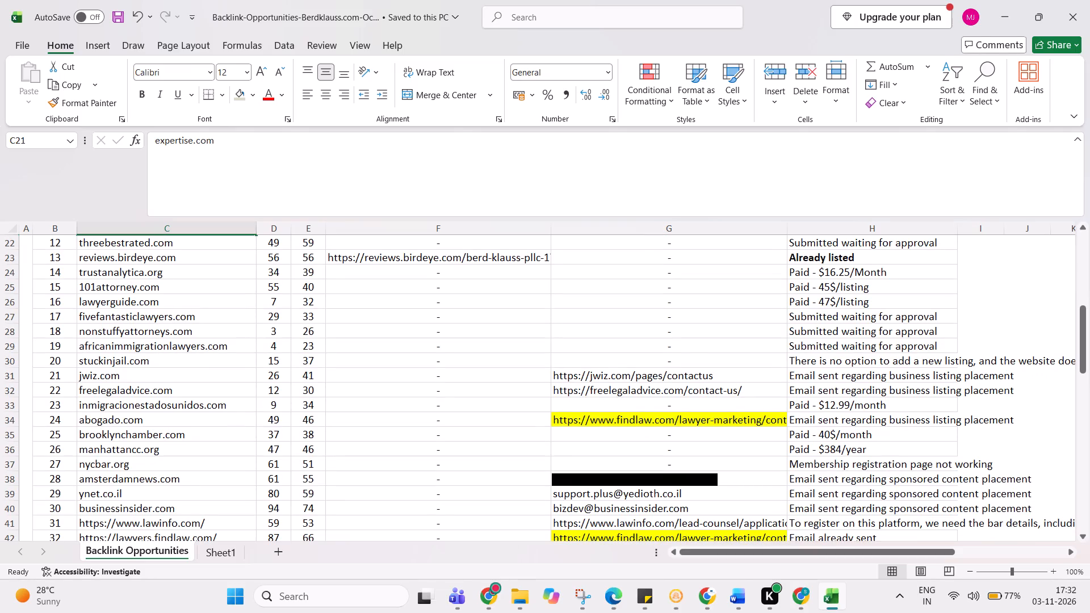
scroll(111, 451, "down", 3)
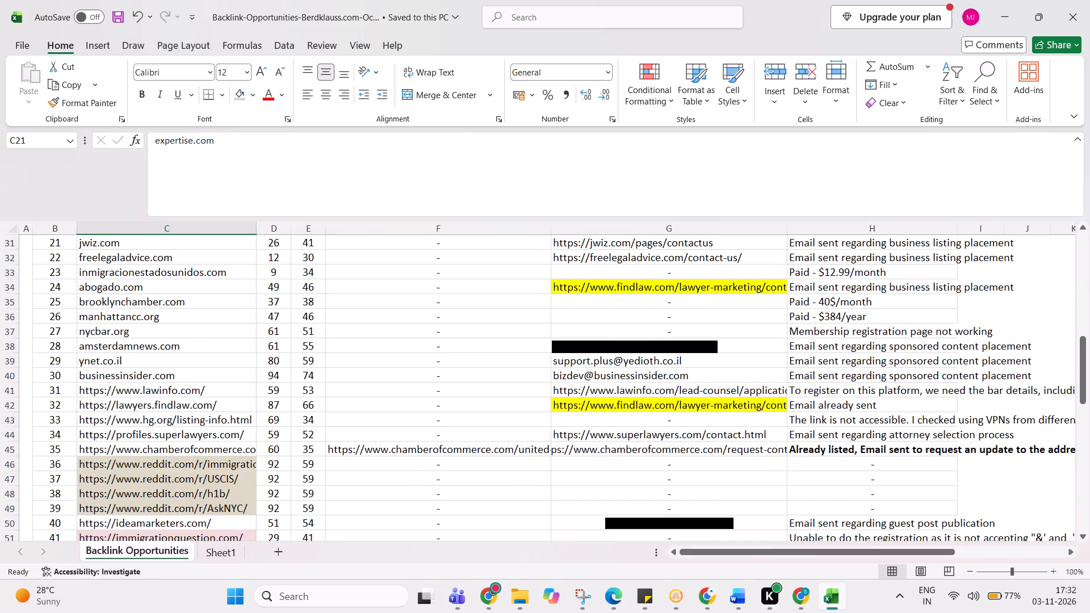
left_click(139, 379)
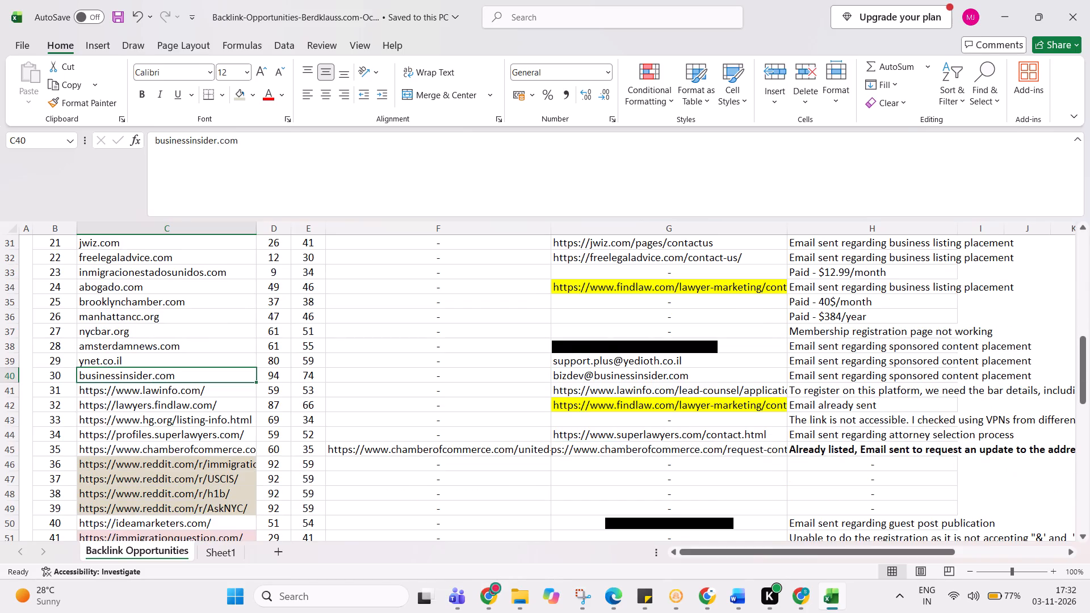
left_click(137, 393)
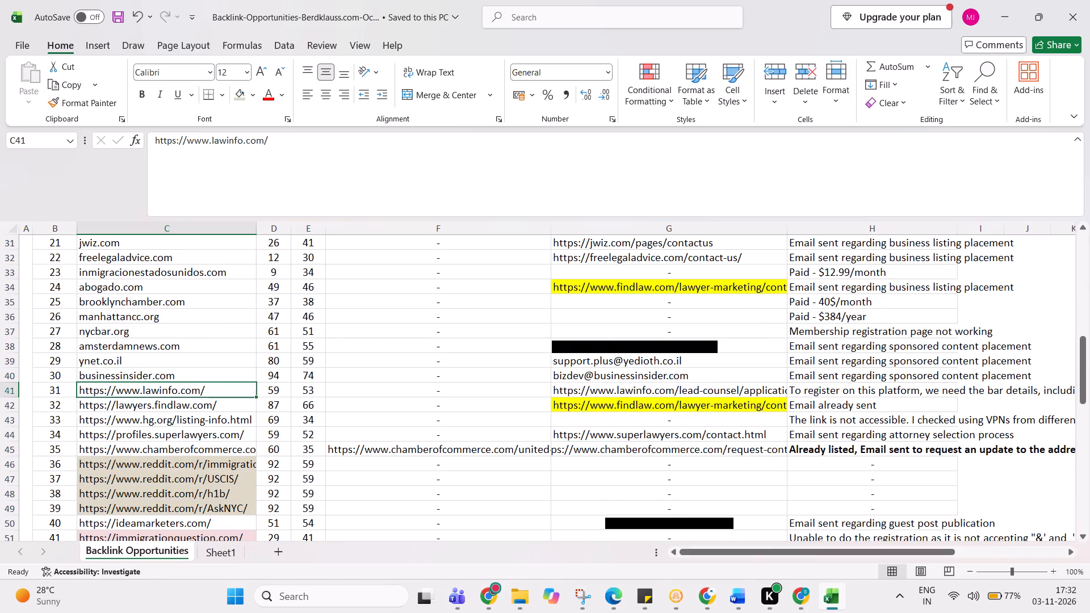
scroll(142, 430, "down", 3)
scroll(142, 430, "up", 3)
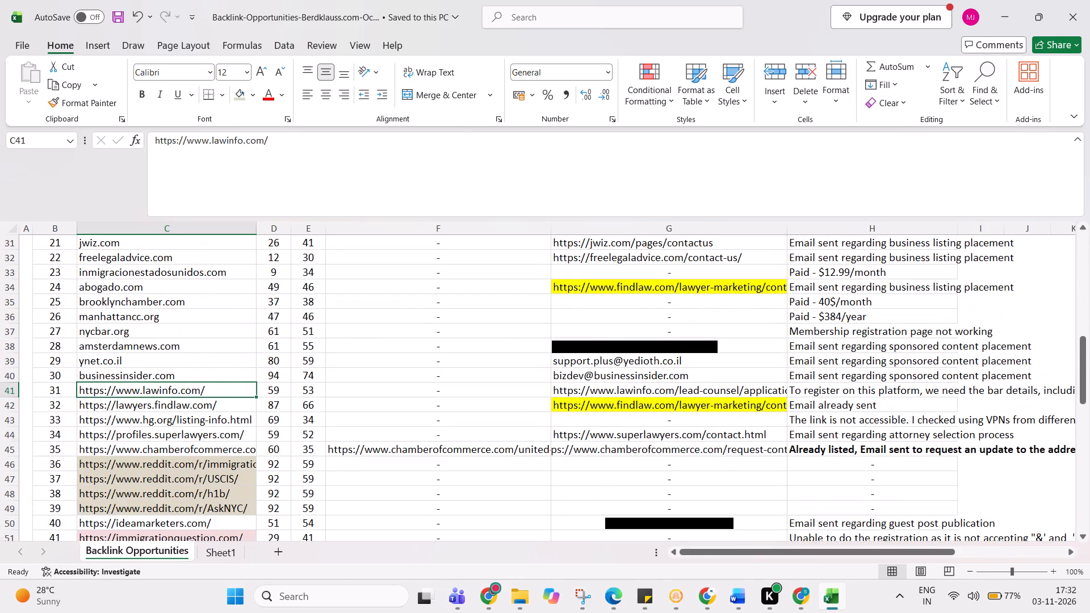
Save the backlink opportunities workbook and close it.
key("ctrl+s")
left_click(1068, 4)
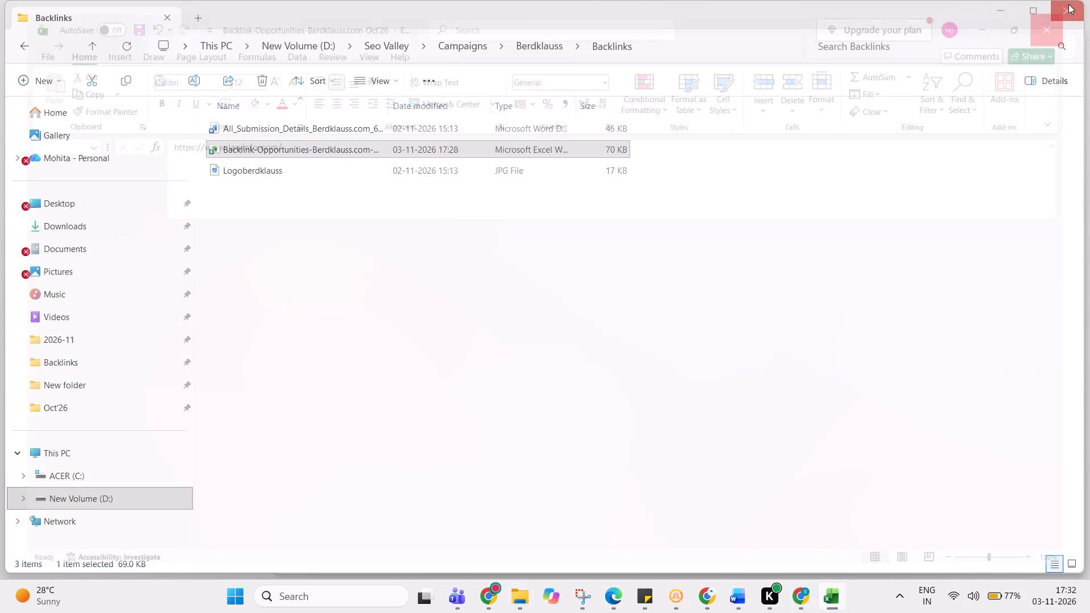
Widen the Name column in the Backlinks folder so the full file names fit.
left_click_drag(392, 106, 487, 102)
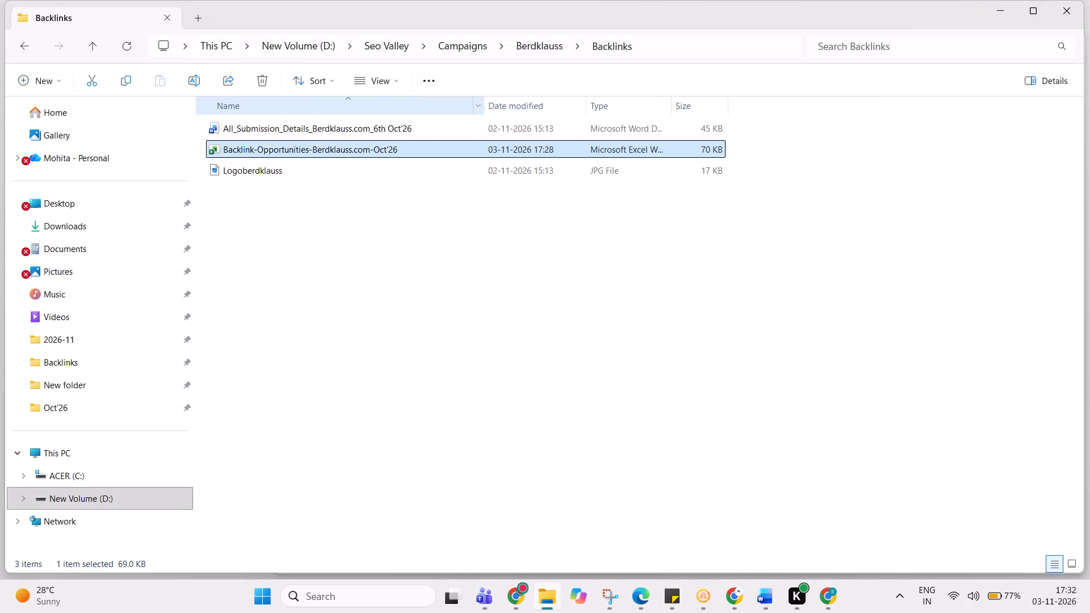
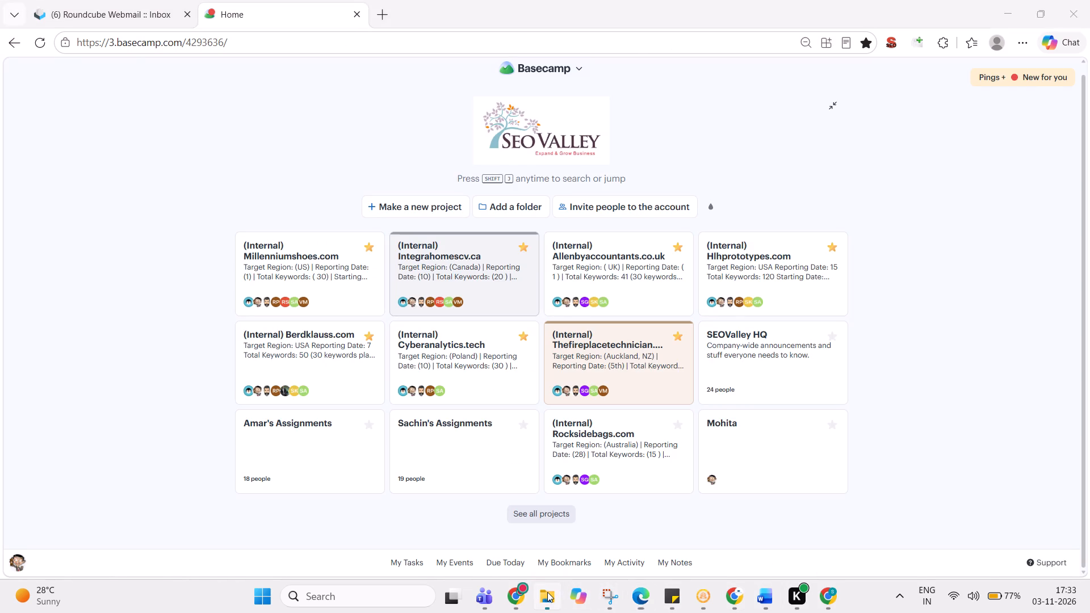
Reopen the Backlink-Opportunities-Berdklauss.com-Oct'26 workbook from the Backlinks folder for a brief check and close it.
double_click(383, 149)
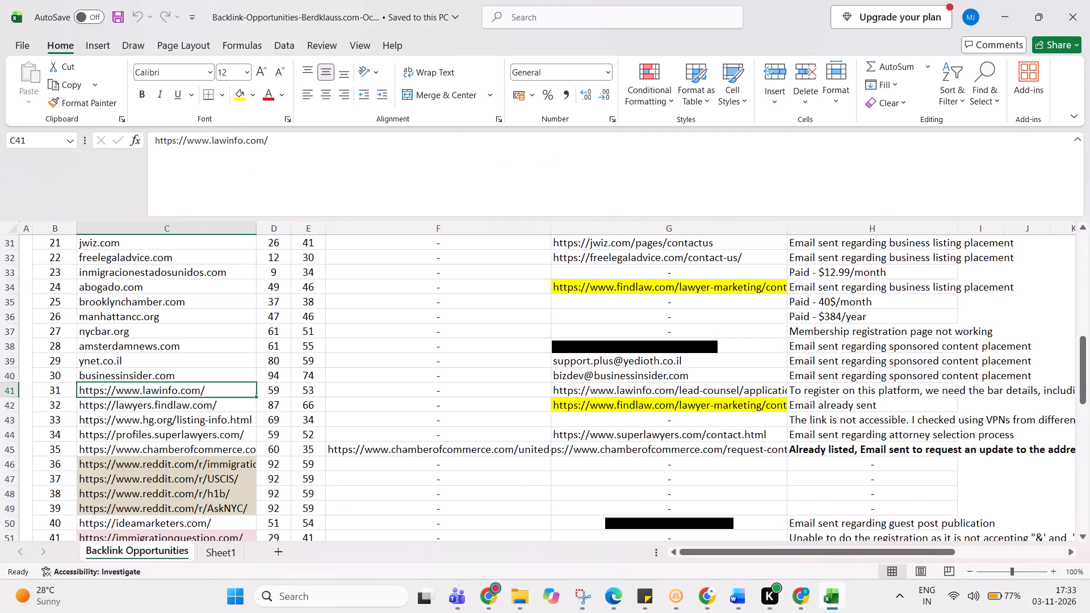
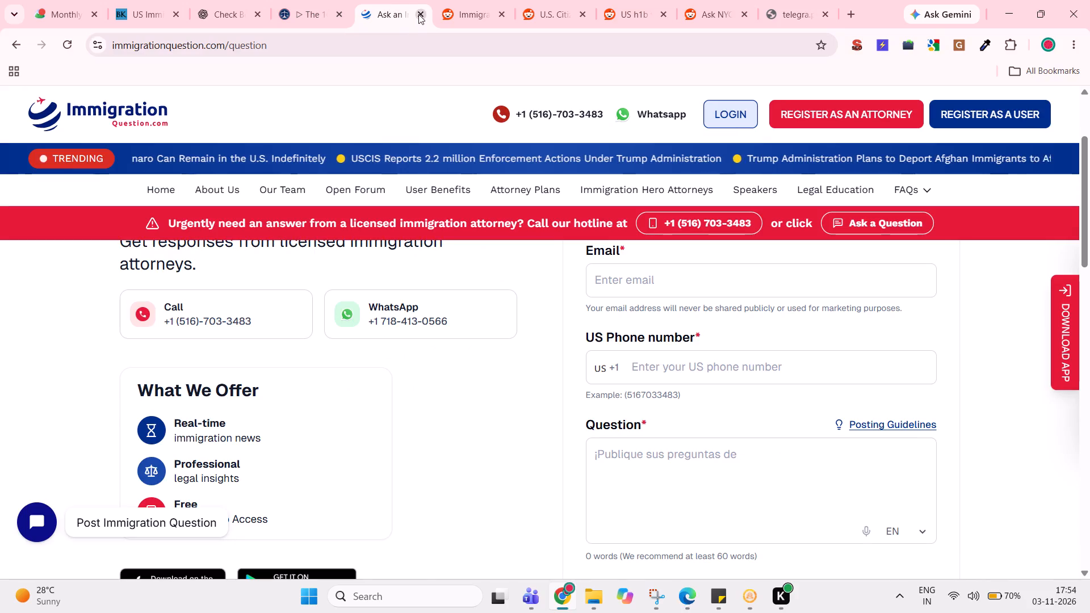
triple_click(418, 14)
triple_click(418, 14)
triple_click(418, 14)
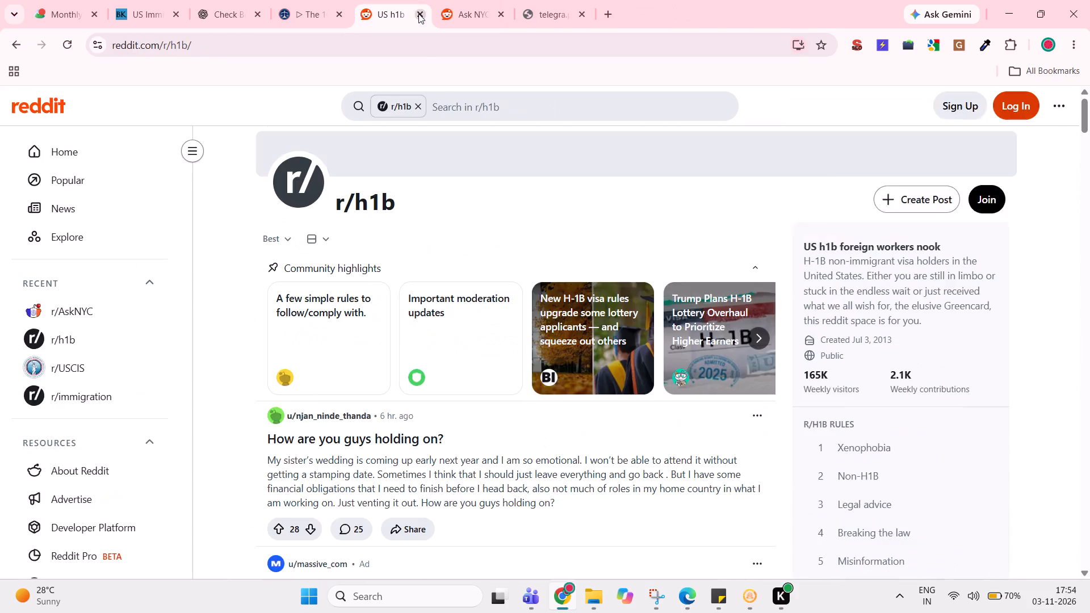
triple_click(418, 14)
left_click(418, 14)
left_click(418, 14)
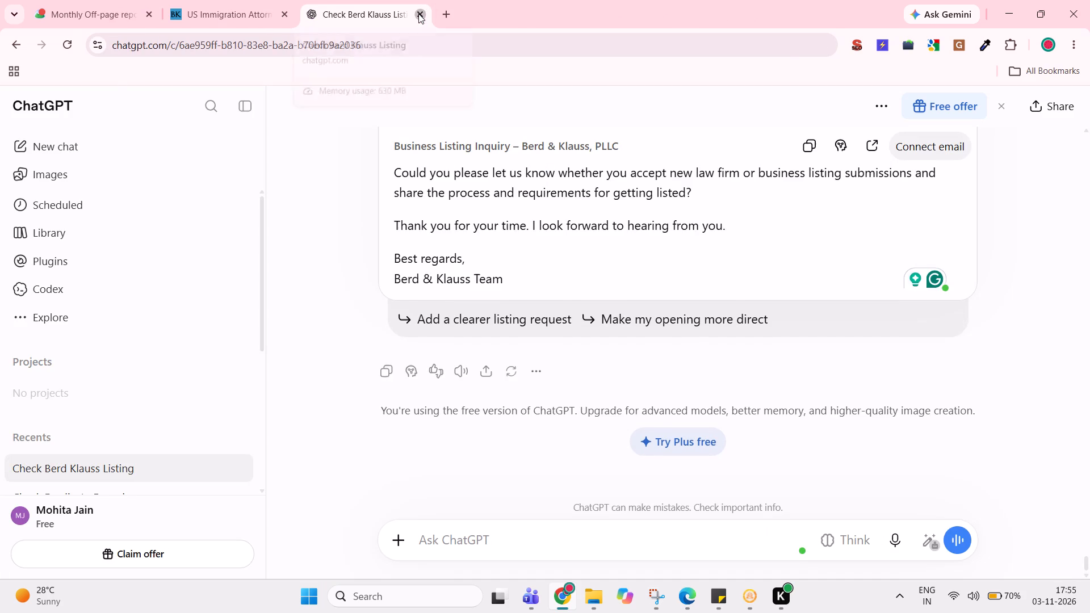
left_click(354, 12)
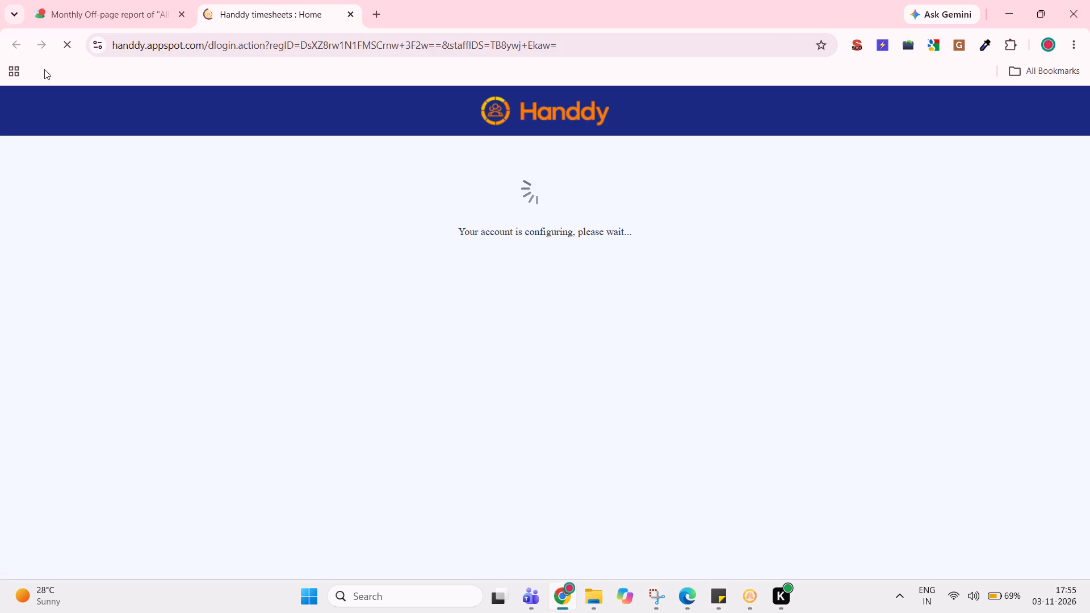
Open My Tasks in Basecamp from the monthly off-page report page.
left_click(78, 0)
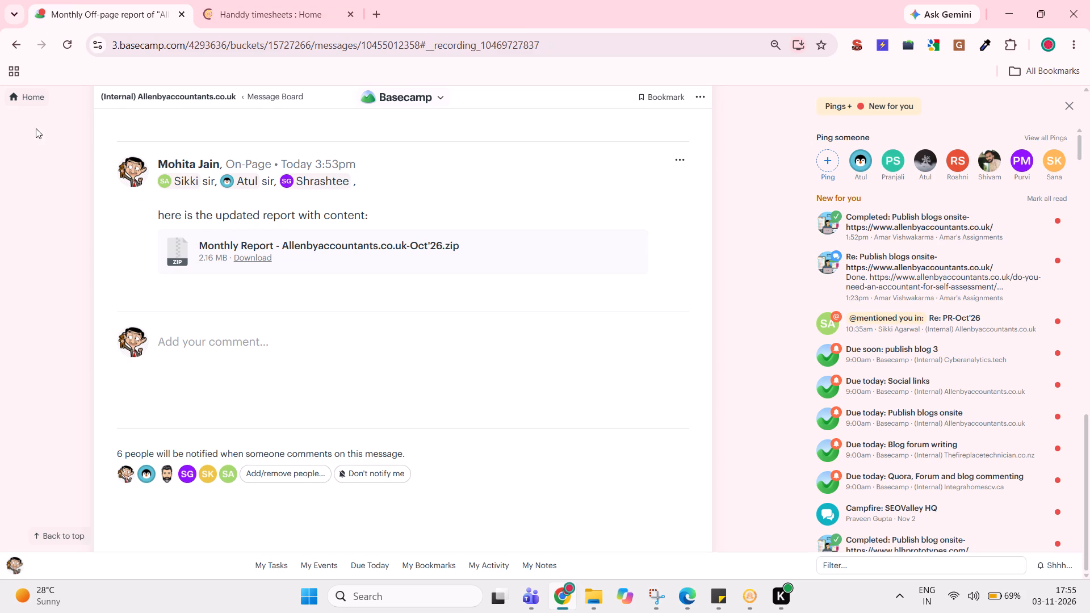
left_click(275, 566)
Take the Backlink-Opportunities-Berdklauss.com-Oct'26 workbook from the Berdklauss Backlinks folder in File Explorer toward another open app.
left_click(602, 597)
left_click_drag(356, 148, 509, 551)
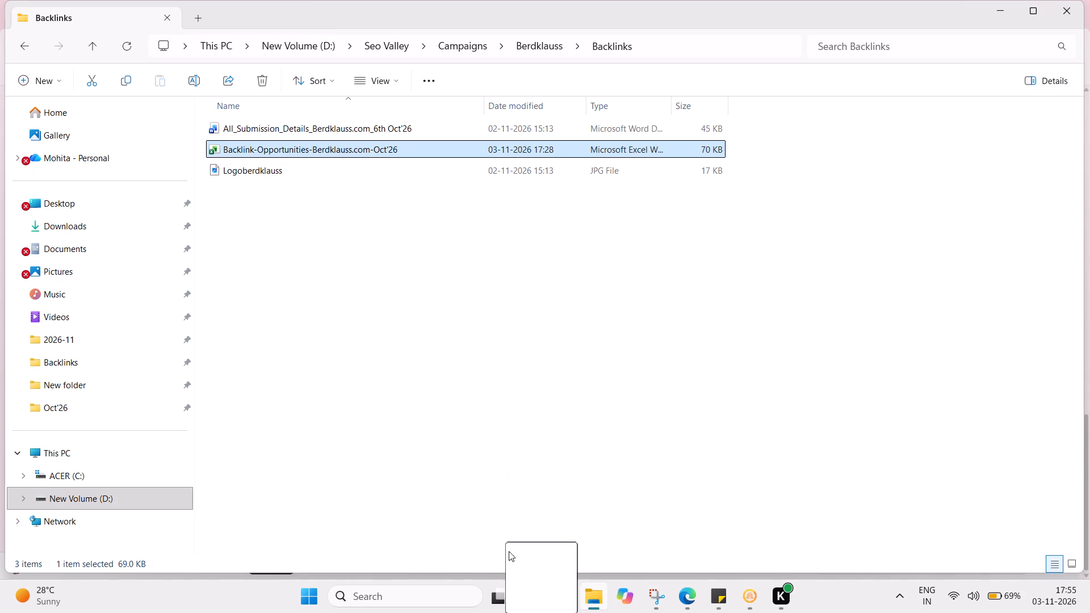
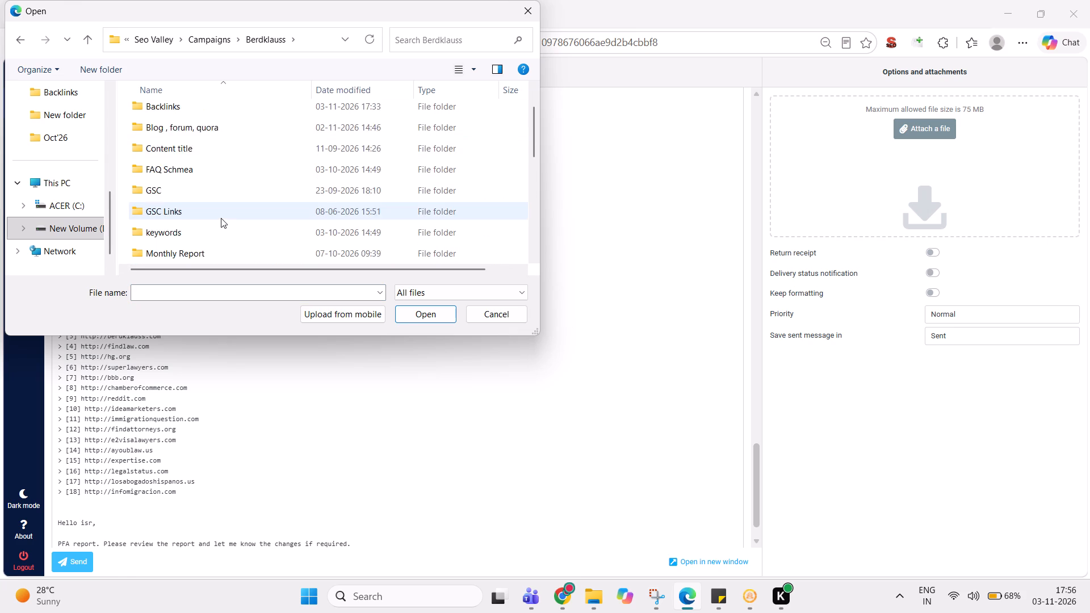
Browse to the Backlinks folder inside the Berdklauss campaign folder to choose a file attachment for the report email.
scroll(221, 218, "down", 1)
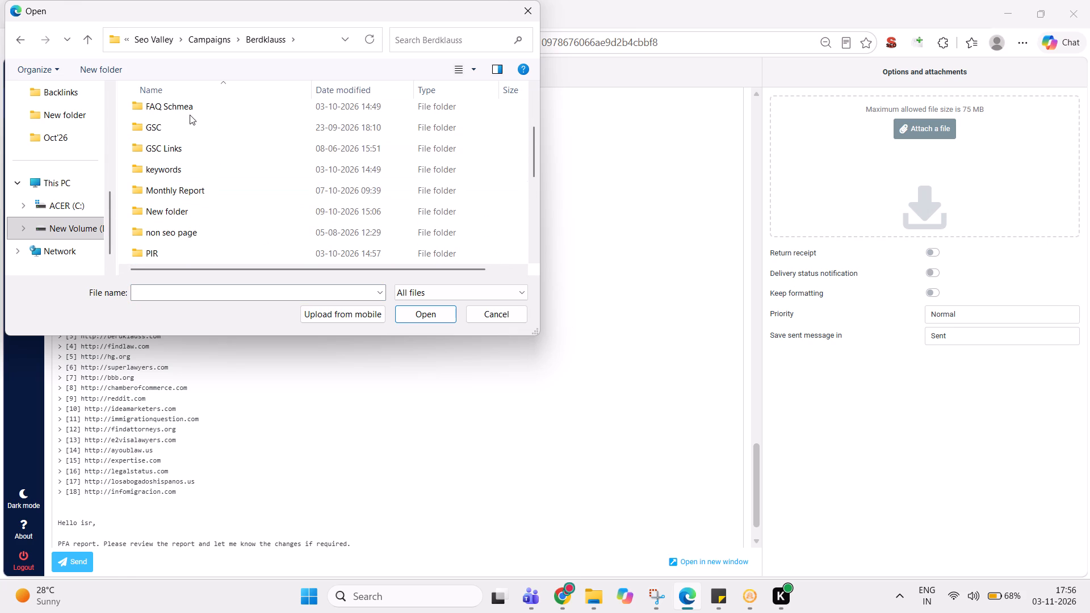
scroll(188, 117, "up", 2)
double_click(190, 154)
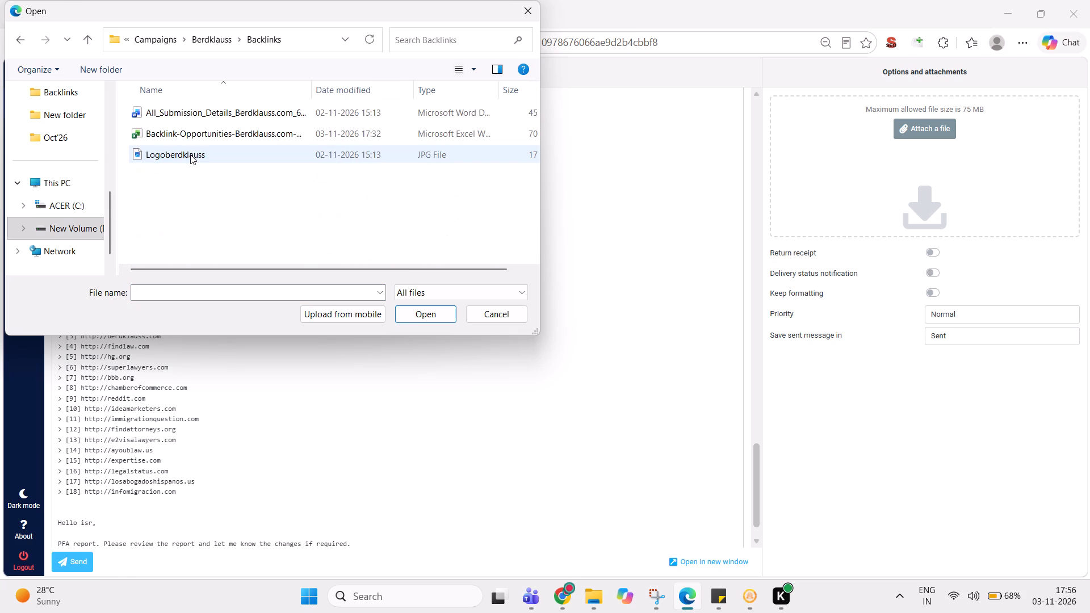
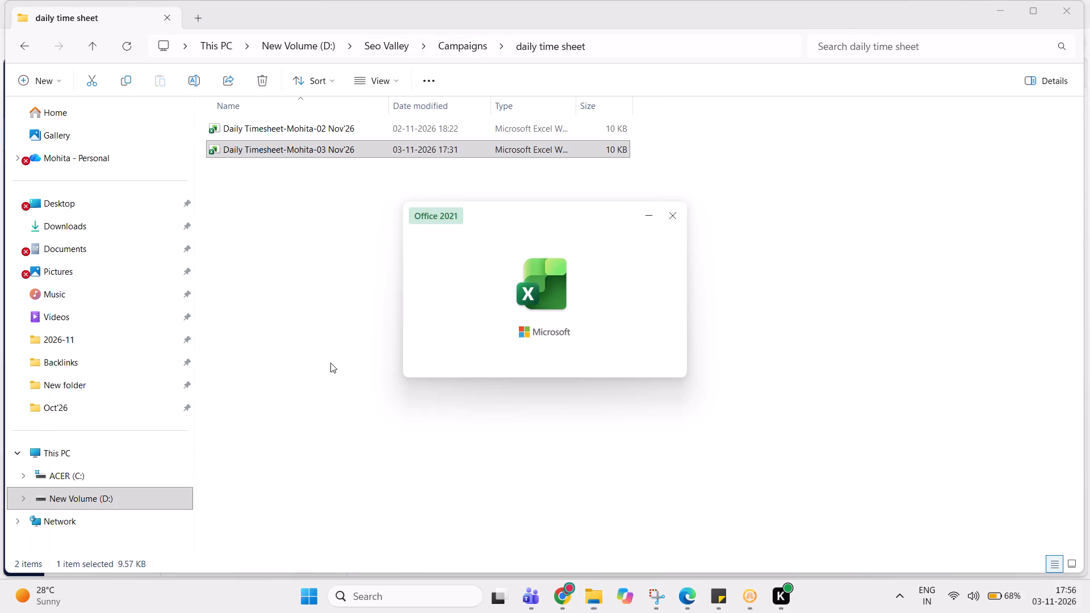
Set the end time of the last berdkaluss backlink entry in row 13 to 5.45 pm.
double_click(145, 419)
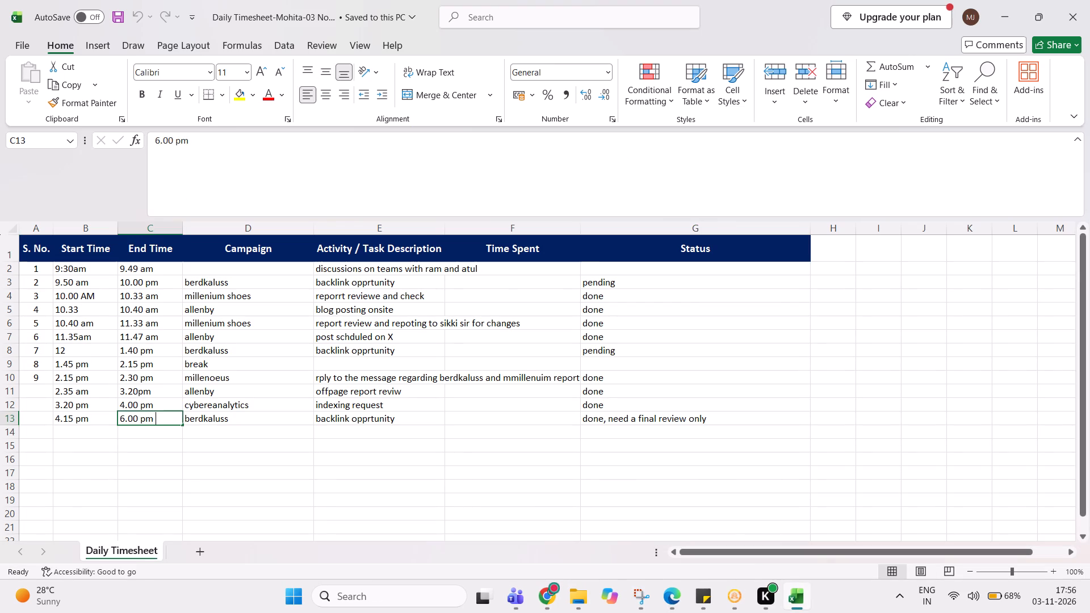
left_click_drag(138, 419, 107, 423)
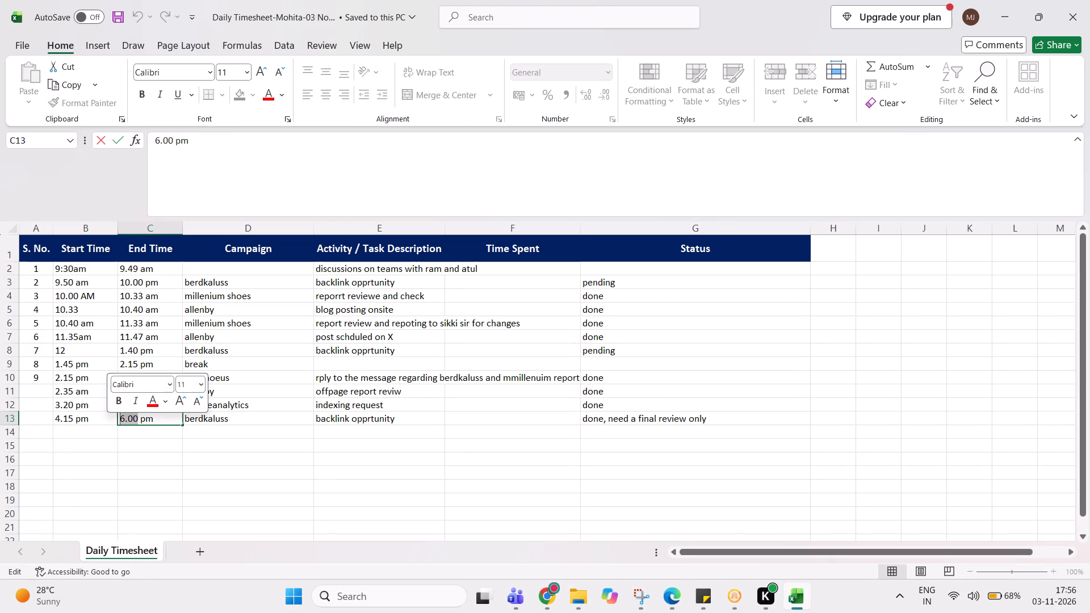
type("5.")
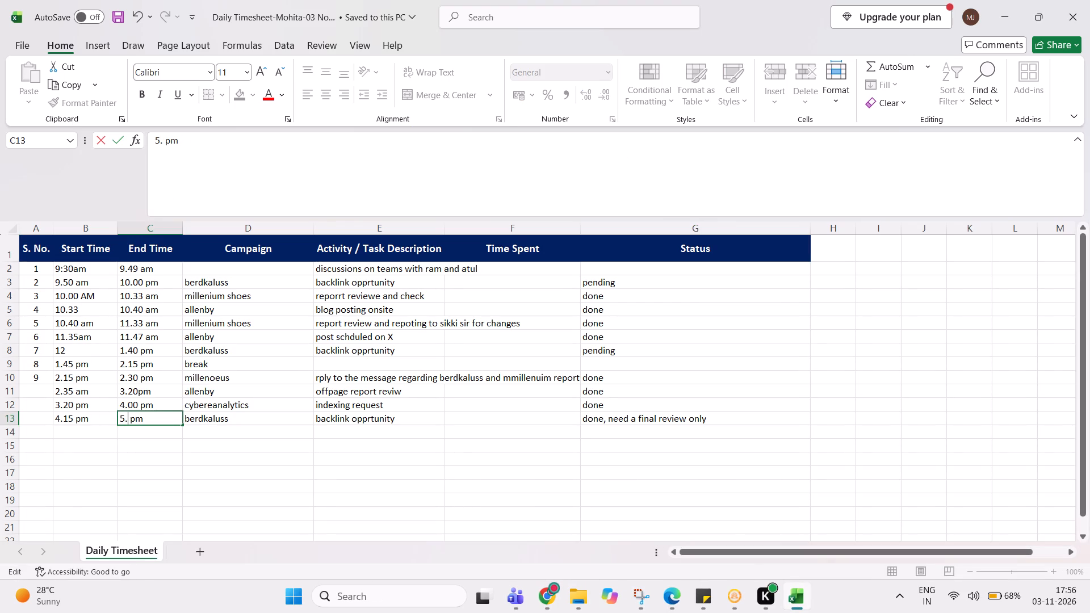
type("45")
left_click(255, 425)
left_click(261, 419)
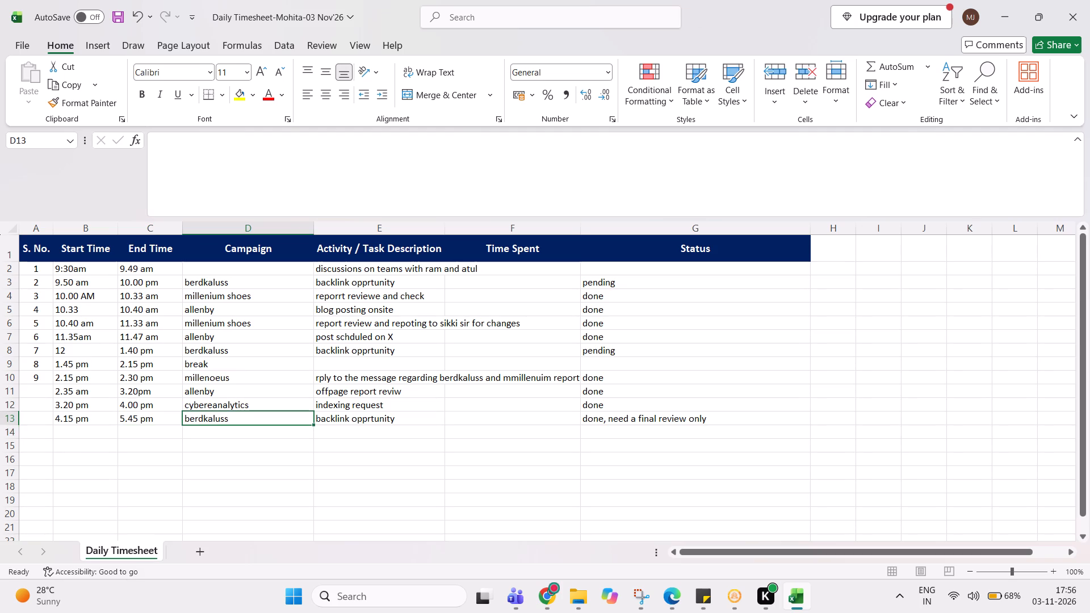
Continue the serial numbers from 9 down through row 13, filling in 10, 11 and 12.
left_click(34, 375)
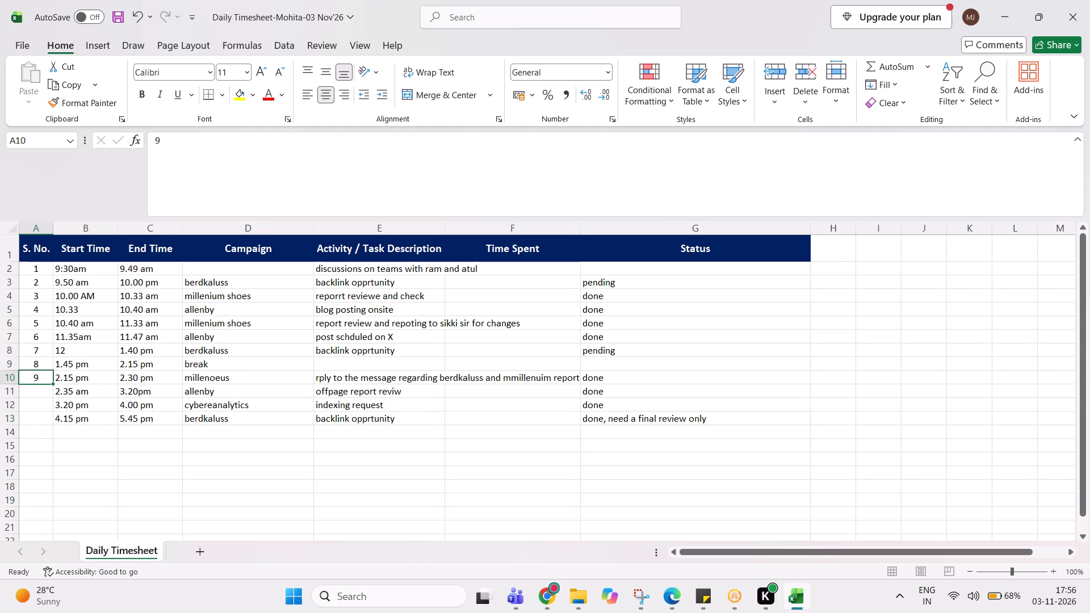
left_click_drag(52, 383, 51, 388)
left_click_drag(54, 384, 58, 423, "ctrl")
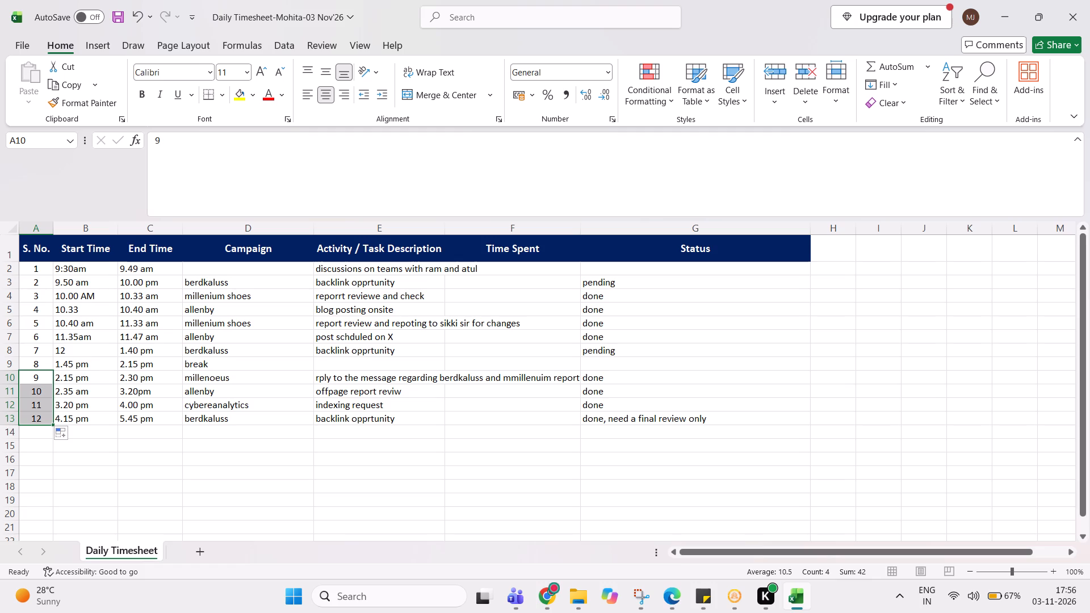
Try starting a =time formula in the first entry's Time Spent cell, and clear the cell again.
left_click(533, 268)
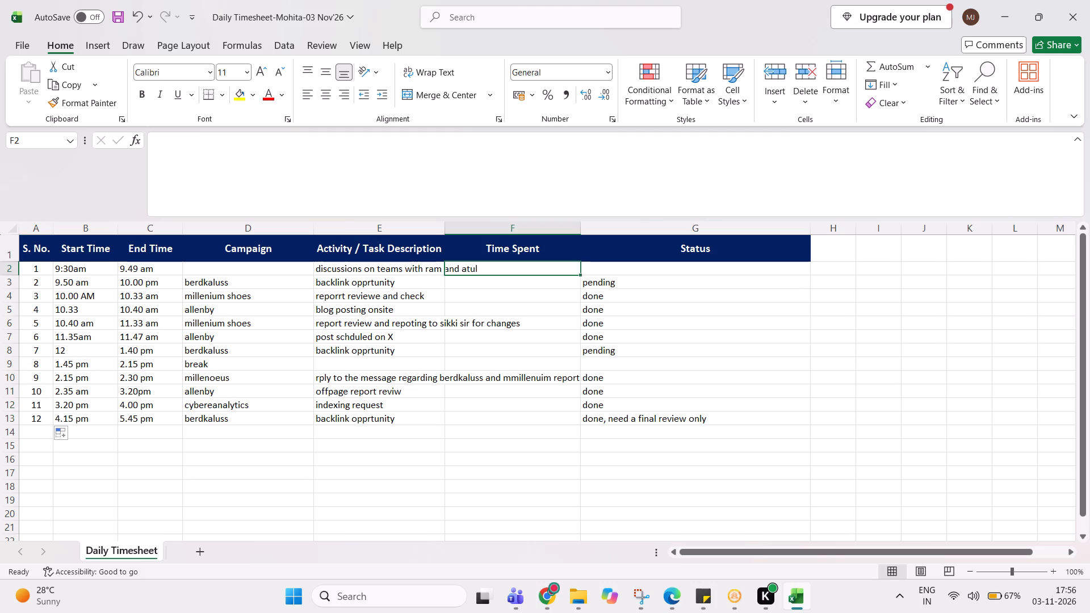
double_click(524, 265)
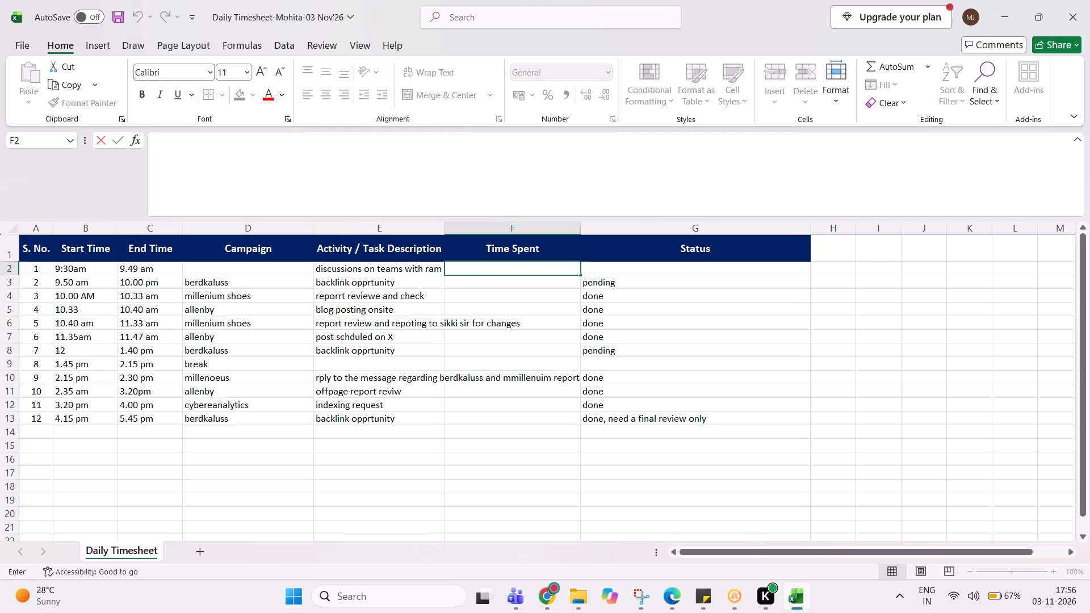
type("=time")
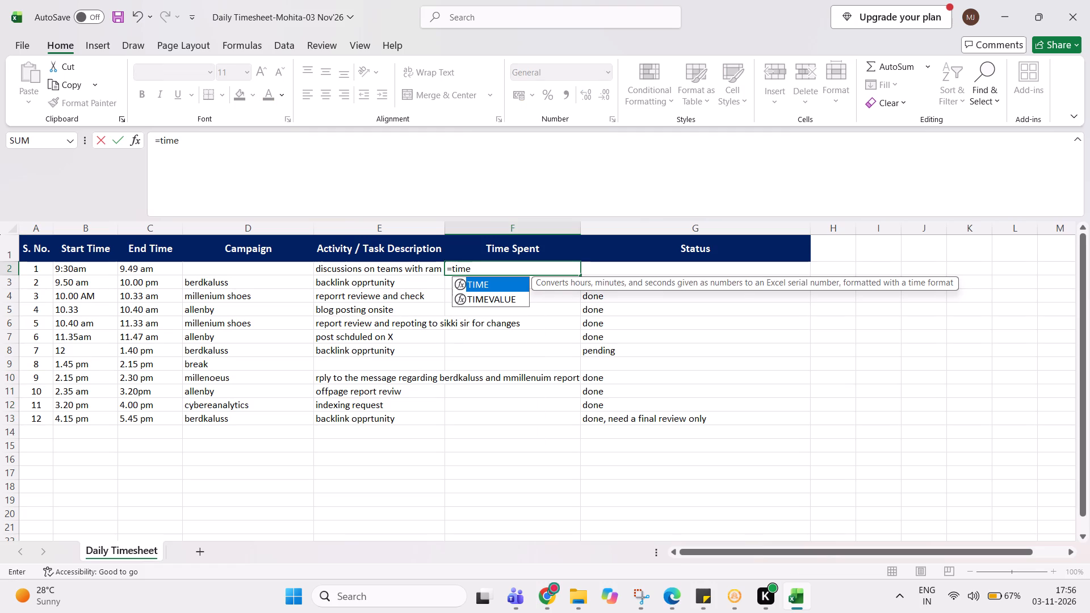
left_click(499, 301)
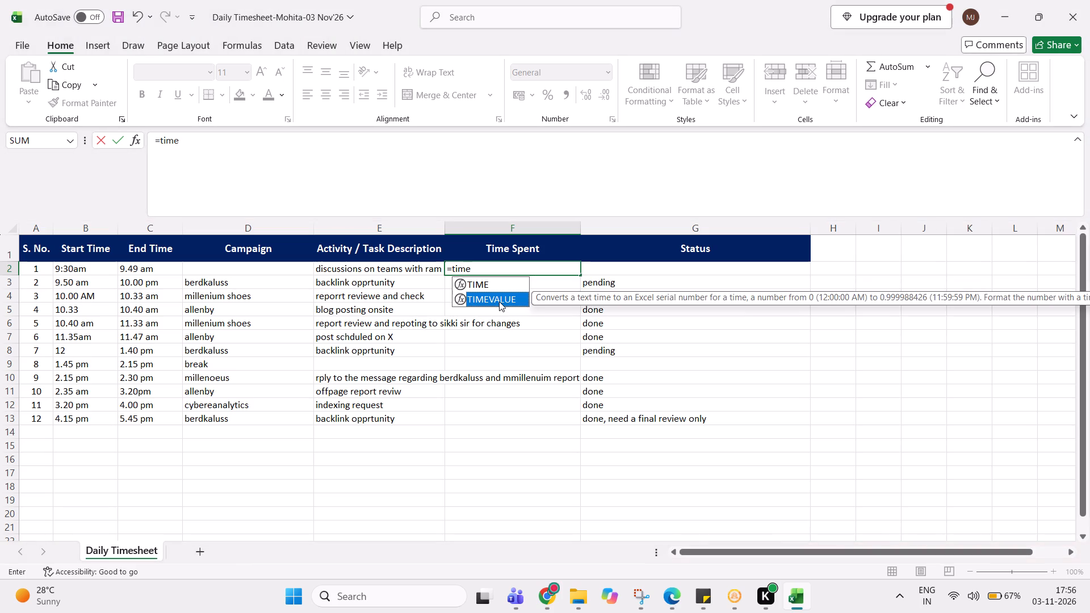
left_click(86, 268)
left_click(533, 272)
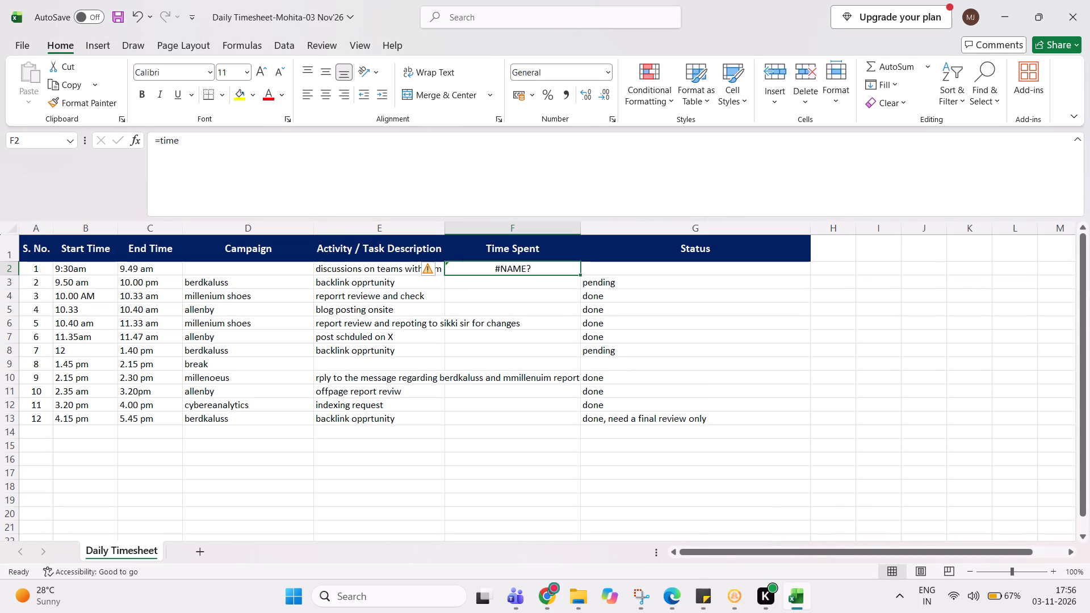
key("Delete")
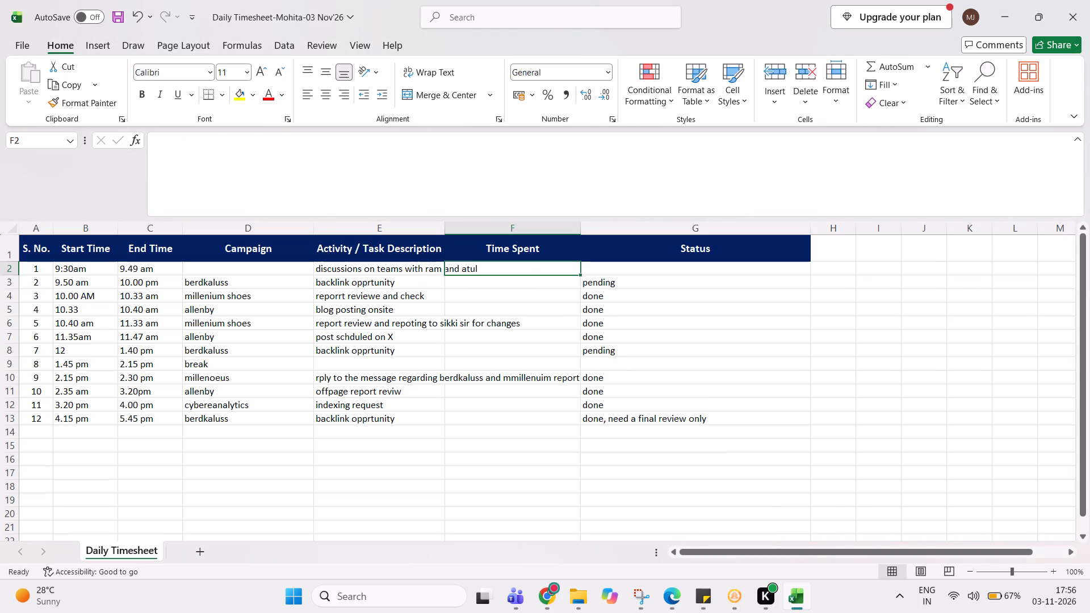
Save the daily timesheet workbook.
key("ctrl+s")
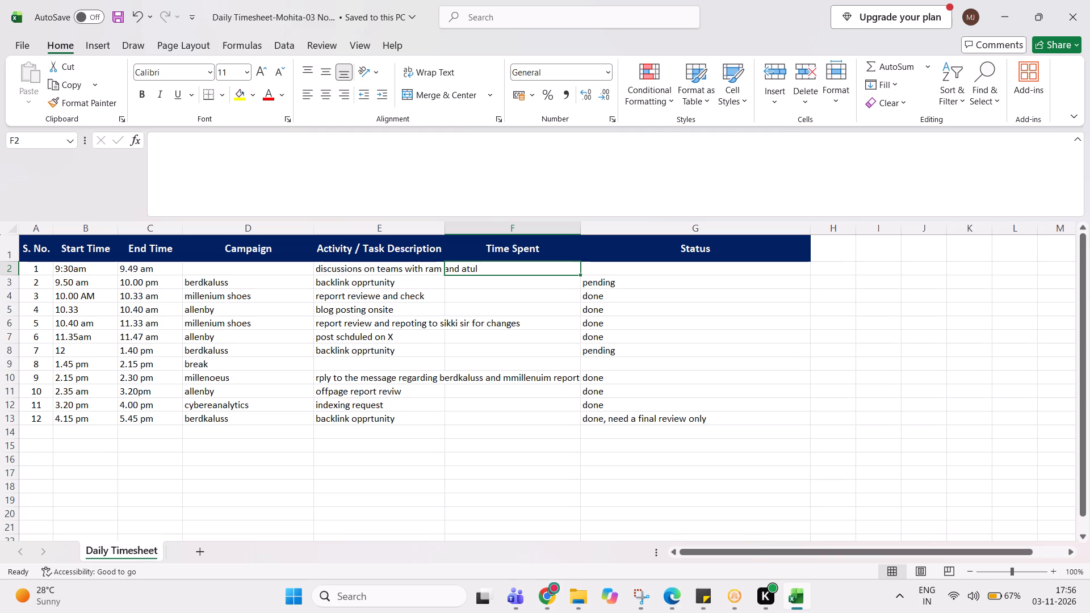
Change the status of the last berdkaluss entry to "done, sent to ram sir" and save the timesheet.
left_click(669, 419)
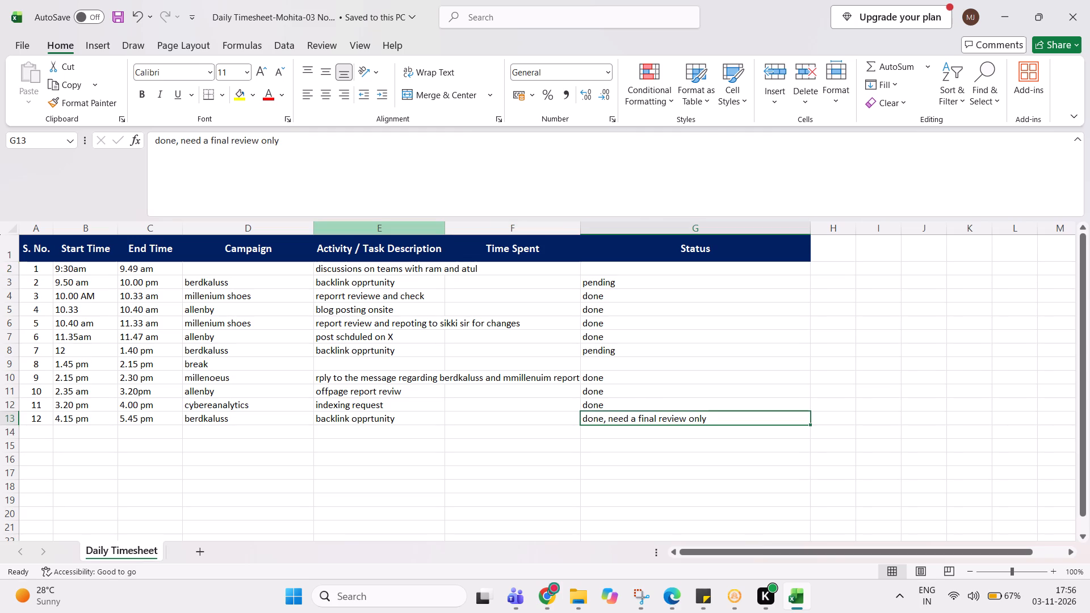
left_click_drag(724, 419, 691, 419)
left_click_drag(297, 137, 186, 142)
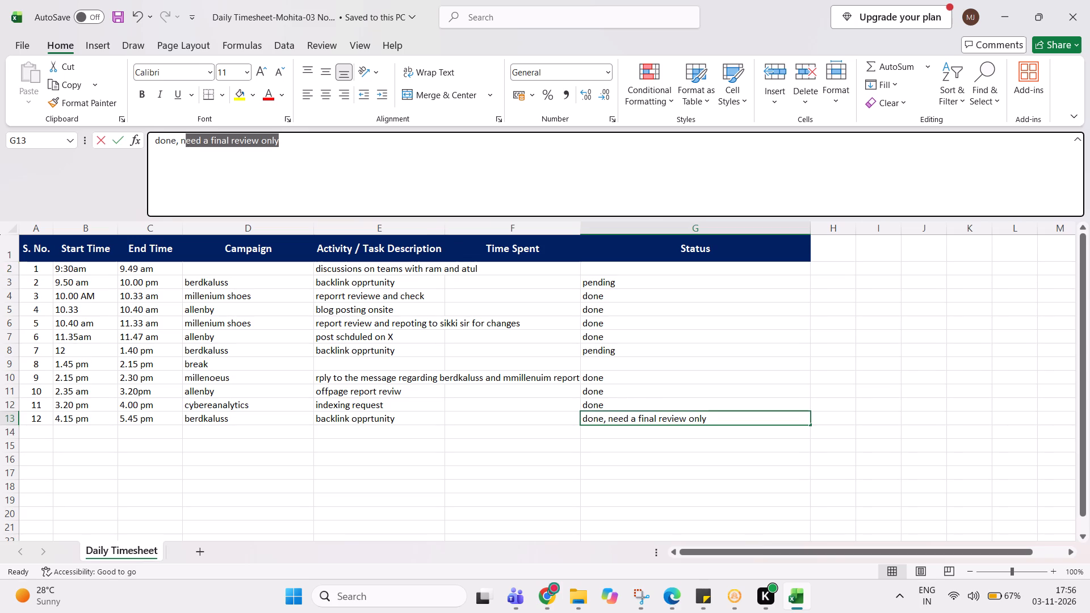
left_click_drag(186, 142, 182, 142)
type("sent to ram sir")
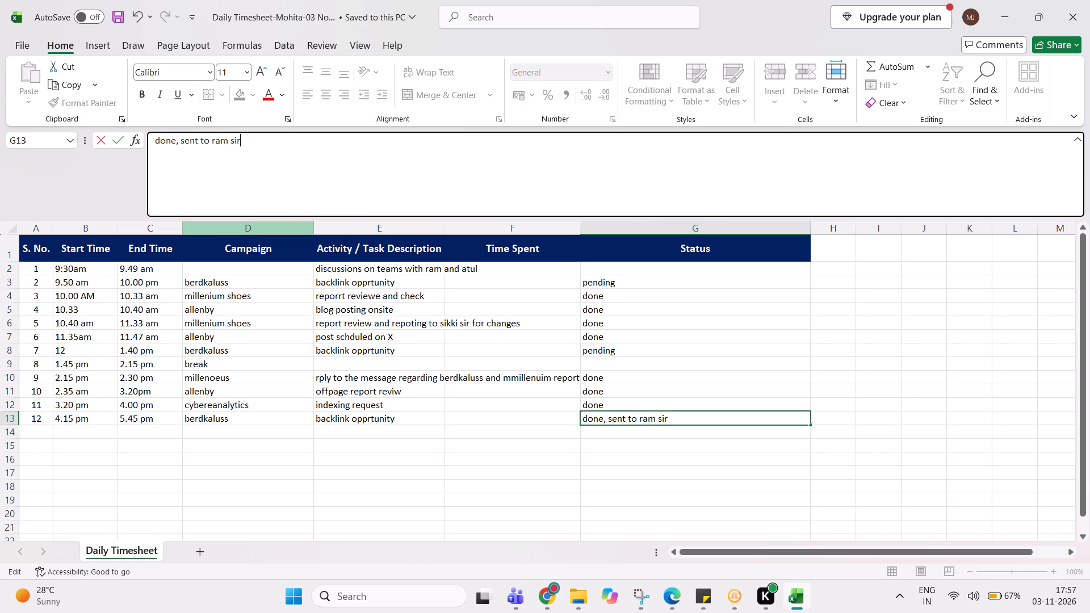
left_click(663, 437)
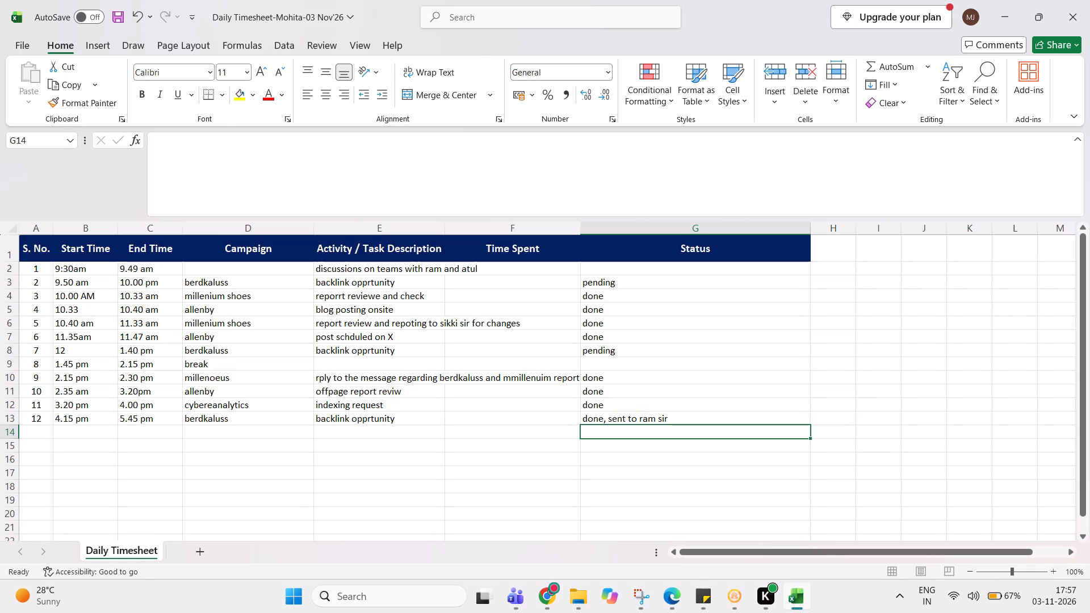
left_click(87, 251)
key("ctrl+s")
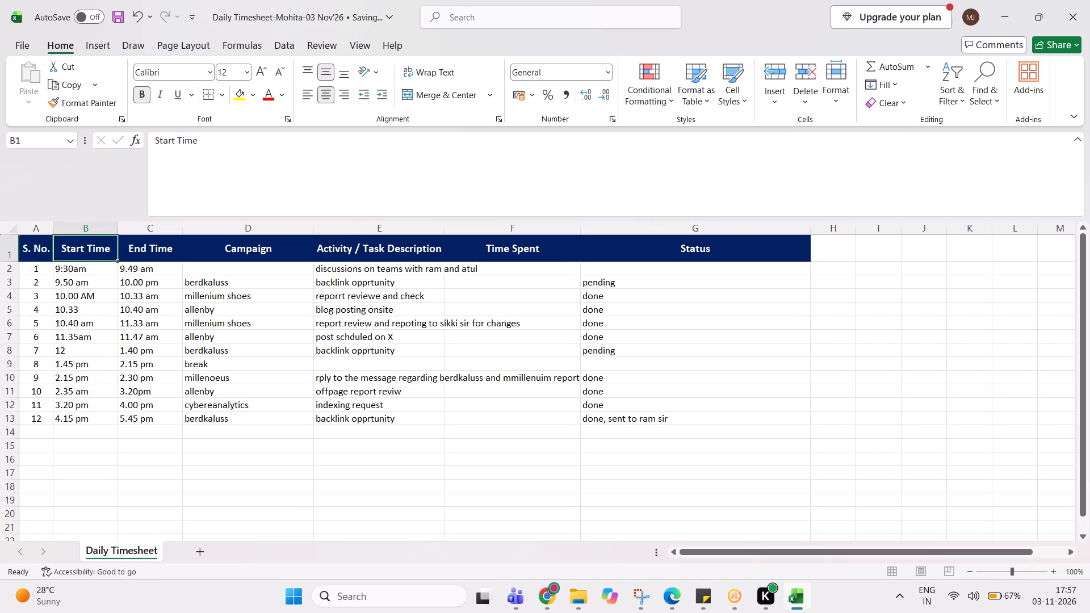
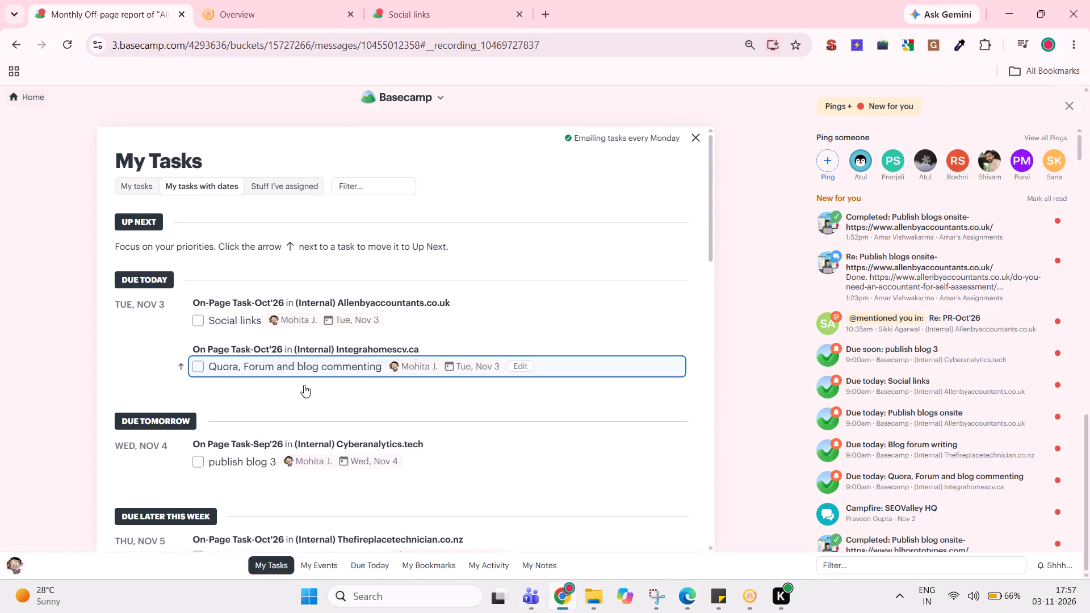
Reschedule the Allenbyaccountants.co.uk "Social links" to-do to Mon, Nov 9, 2026 and save it.
left_click(414, 0)
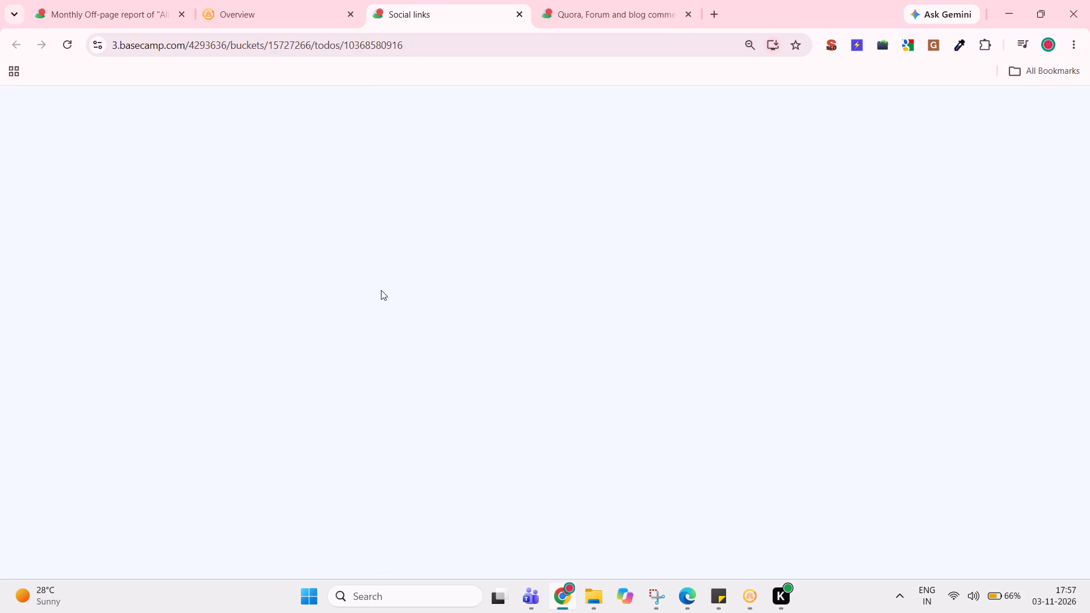
left_click(374, 306)
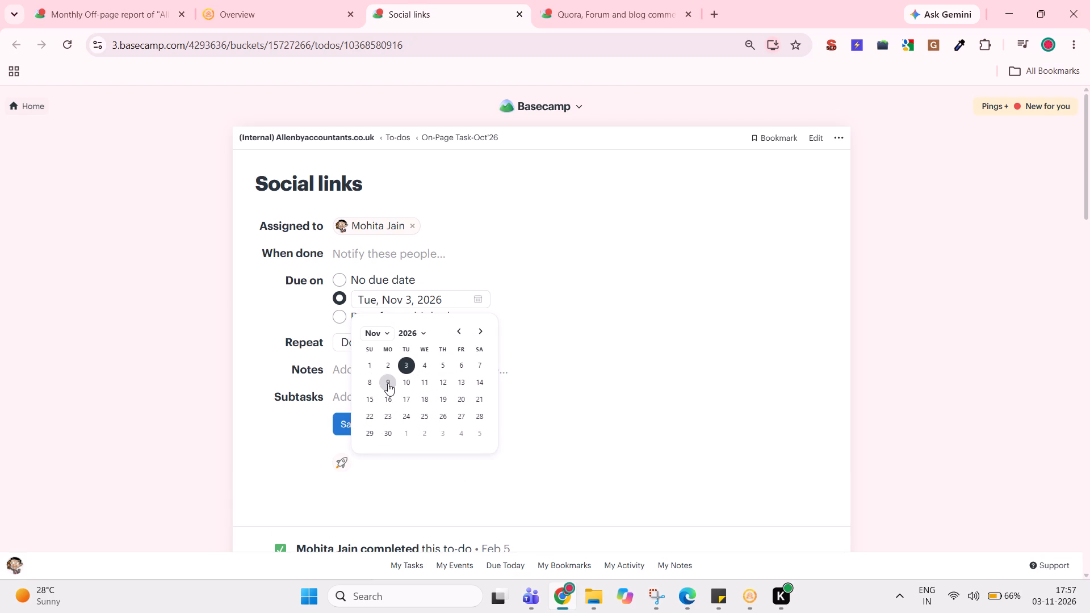
left_click(388, 383)
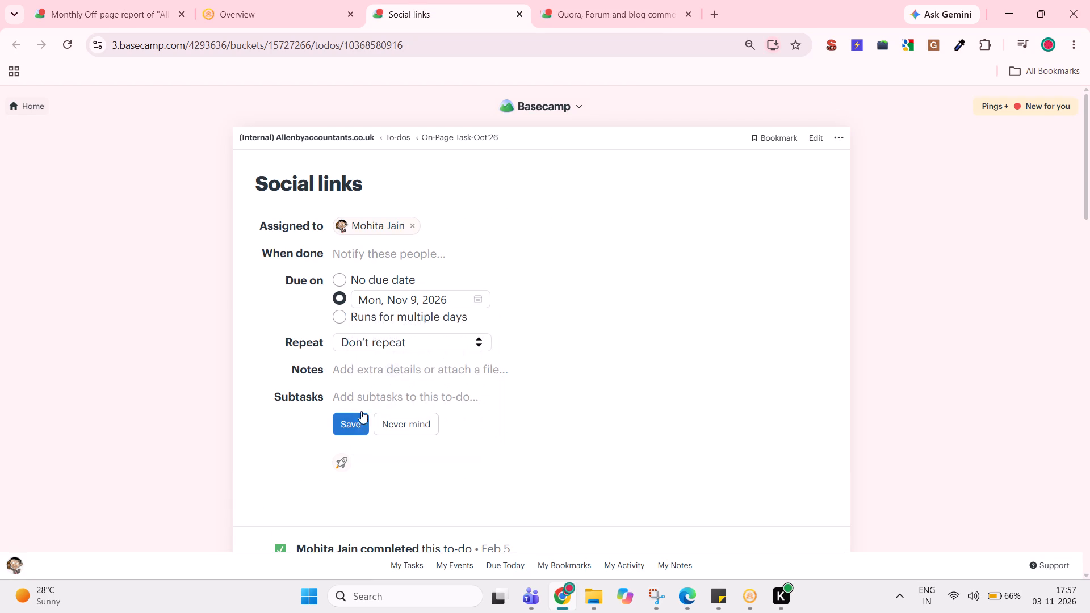
left_click(355, 417)
Reschedule the Integrahomescv.ca "Quora, Forum and blog commenting" to-do to Wed, Nov 4, 2026 and save it.
left_click(580, 0)
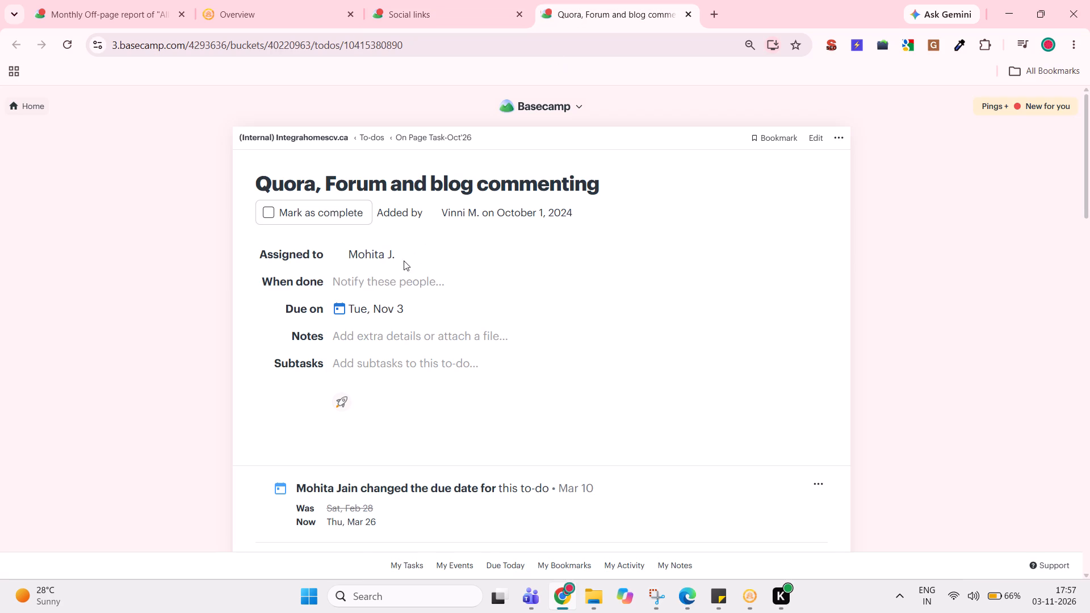
left_click(356, 312)
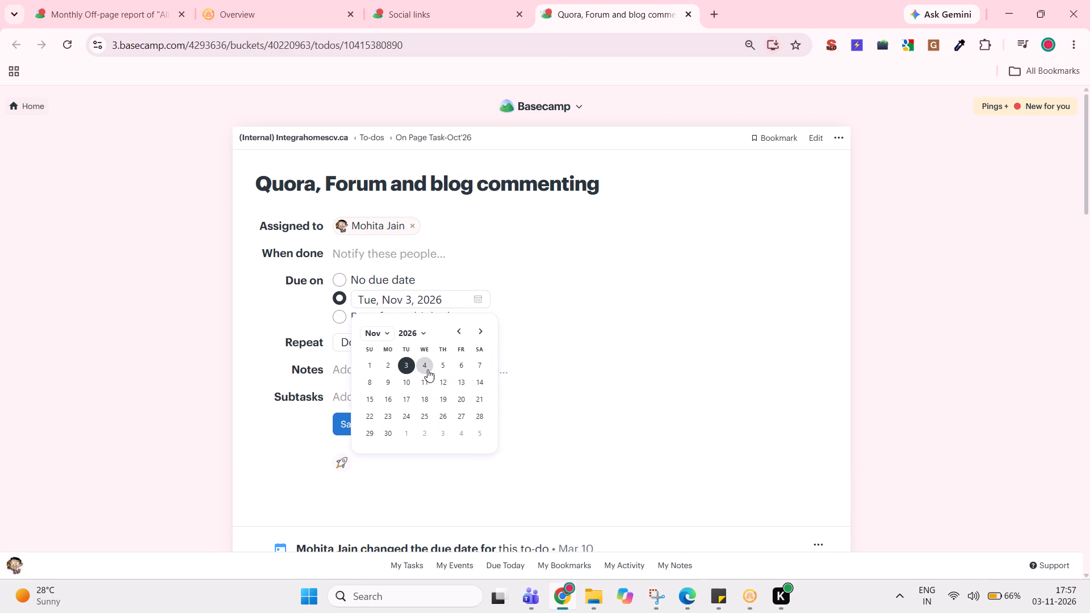
left_click(427, 370)
left_click(349, 419)
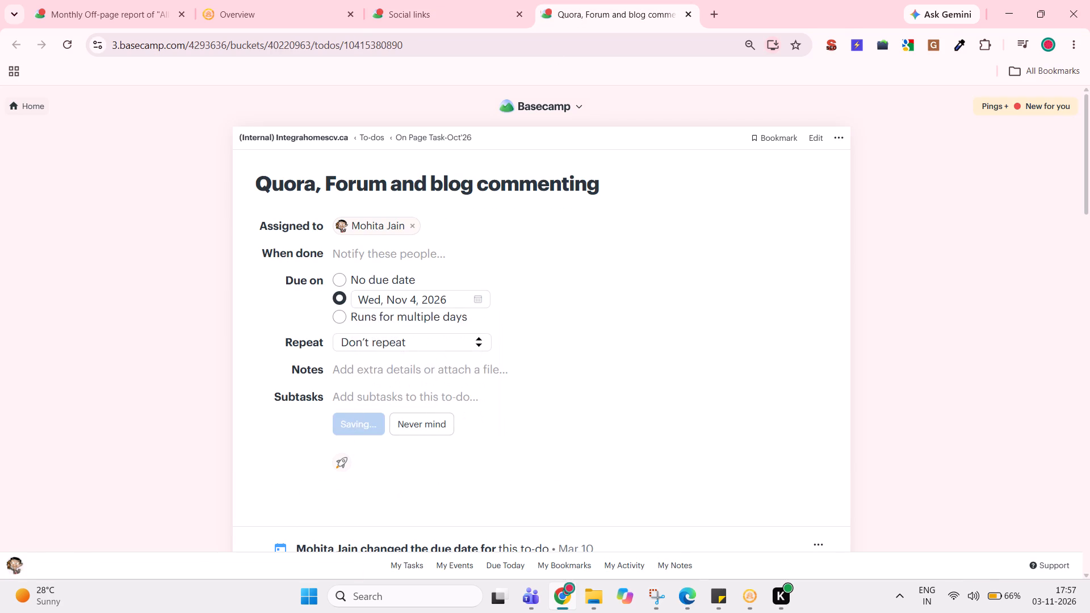
Close the Handdy Overview page and both rescheduled to-do pages, leaving only the monthly report page open.
left_click(287, 0)
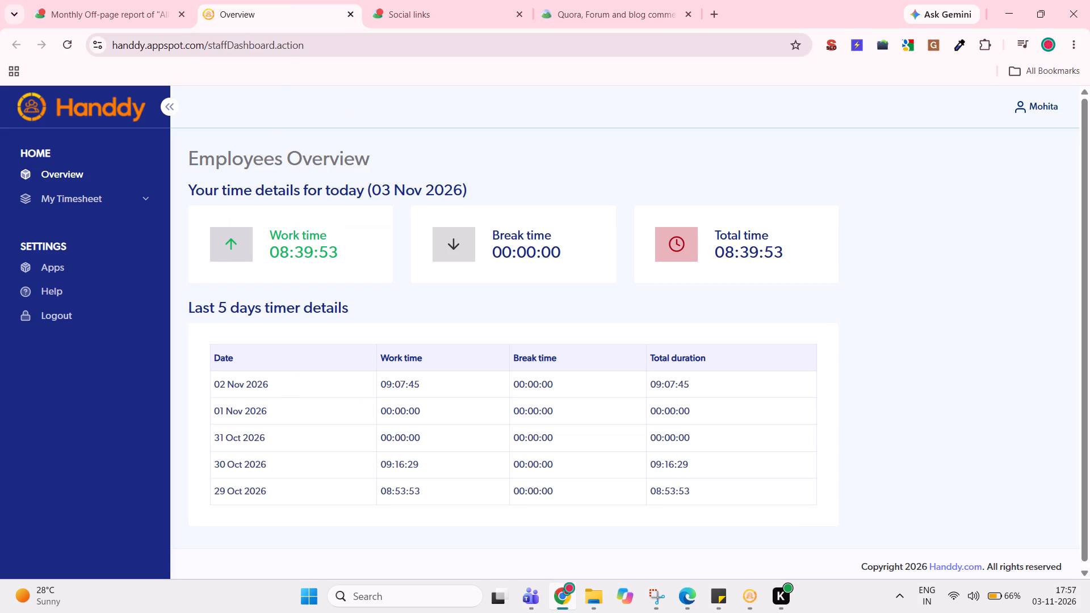
left_click(347, 16)
left_click(347, 16)
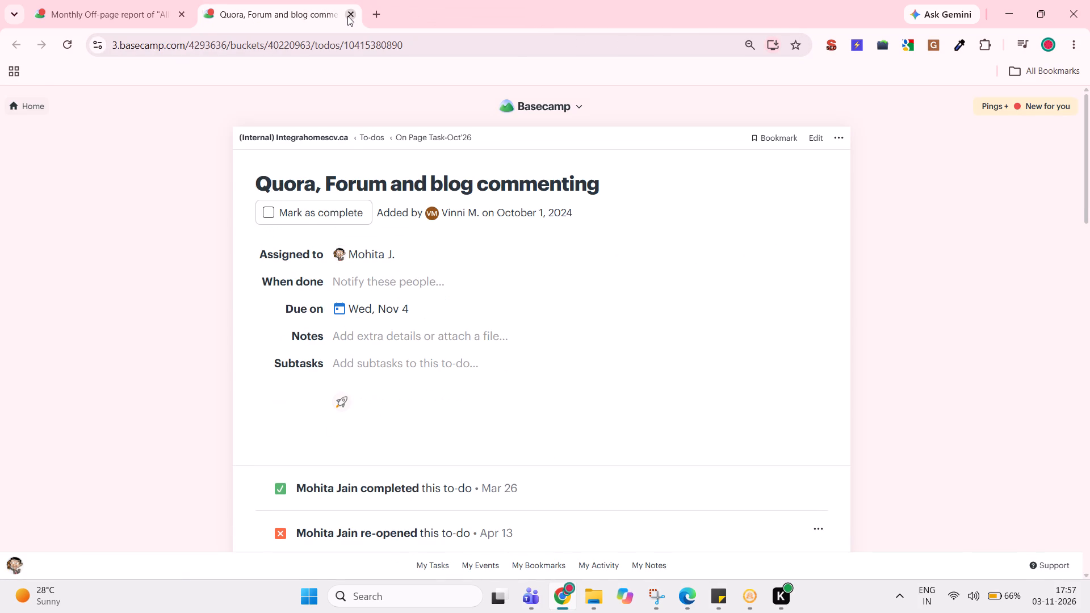
left_click(347, 16)
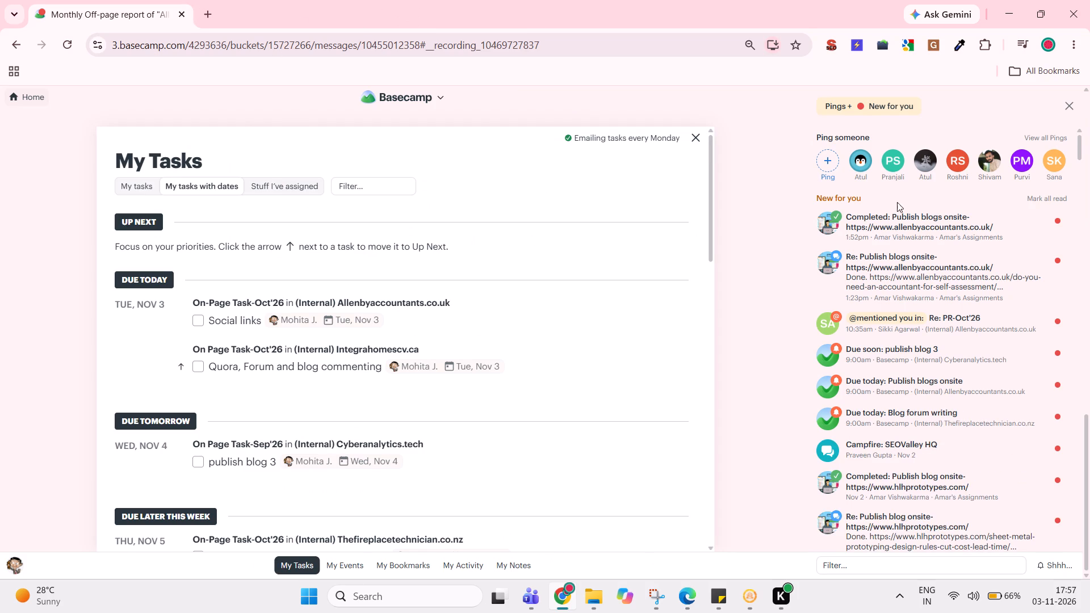
Skim the new notifications, and dismiss them and My Tasks to return to the Allenbyaccountants.co.uk monthly report message.
scroll(929, 402, "down", 3)
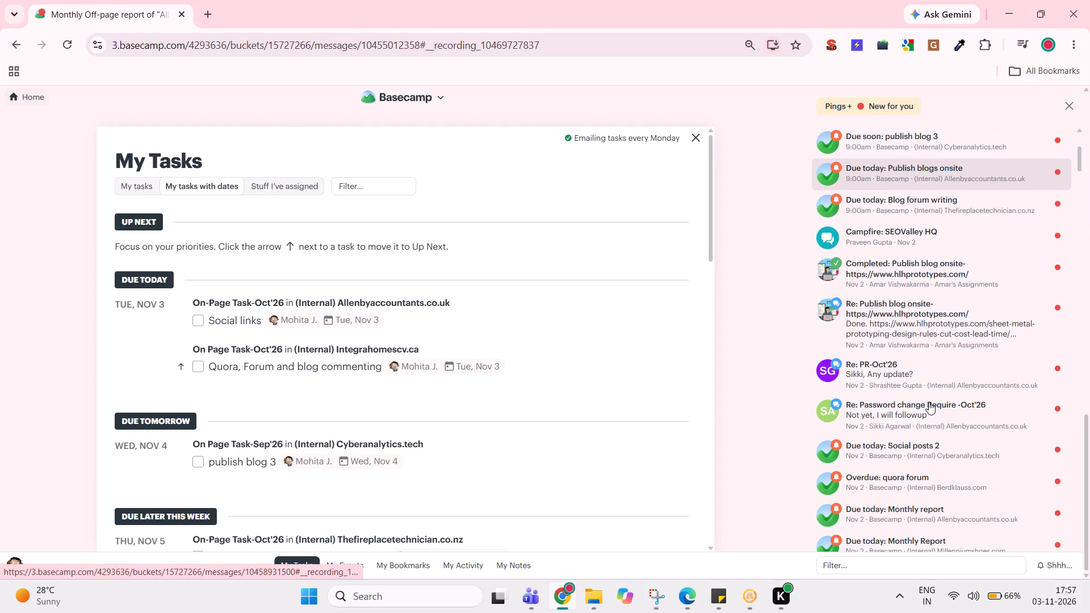
scroll(928, 402, "up", 5)
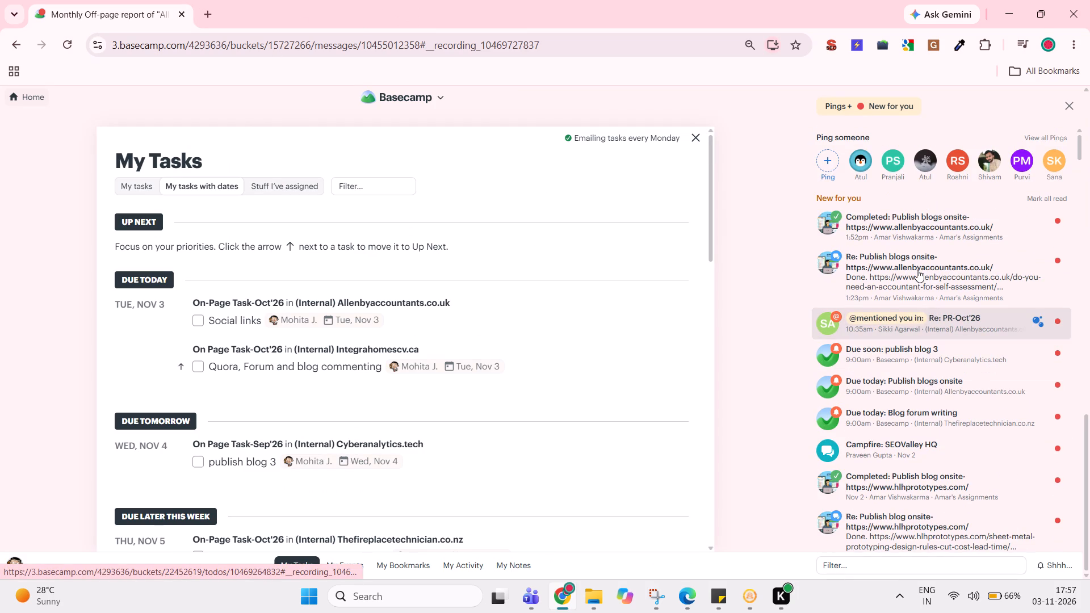
left_click(1063, 103)
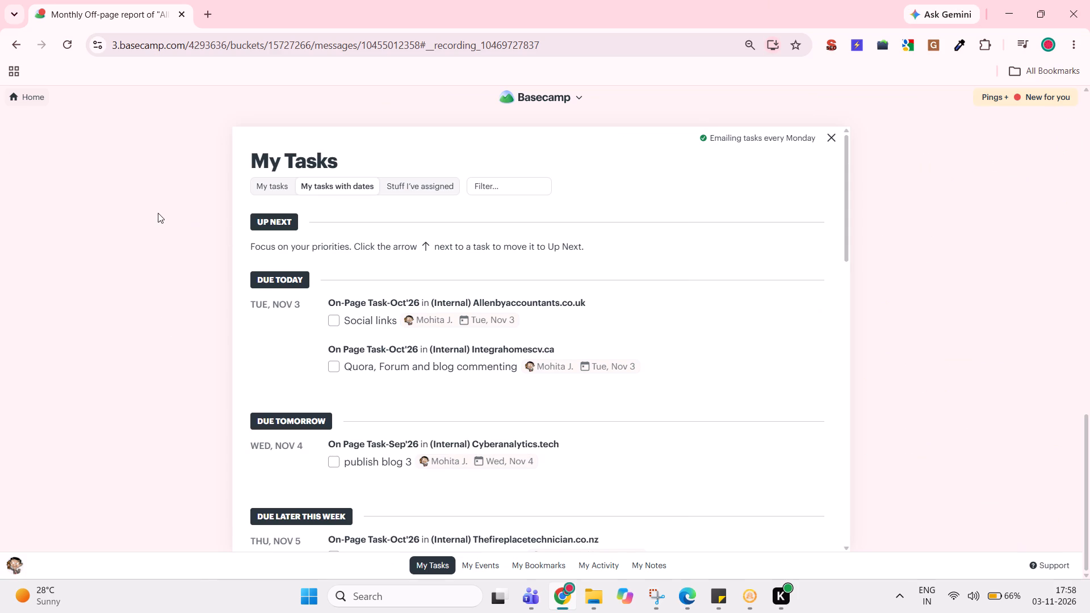
left_click(114, 208)
scroll(298, 332, "up", 2)
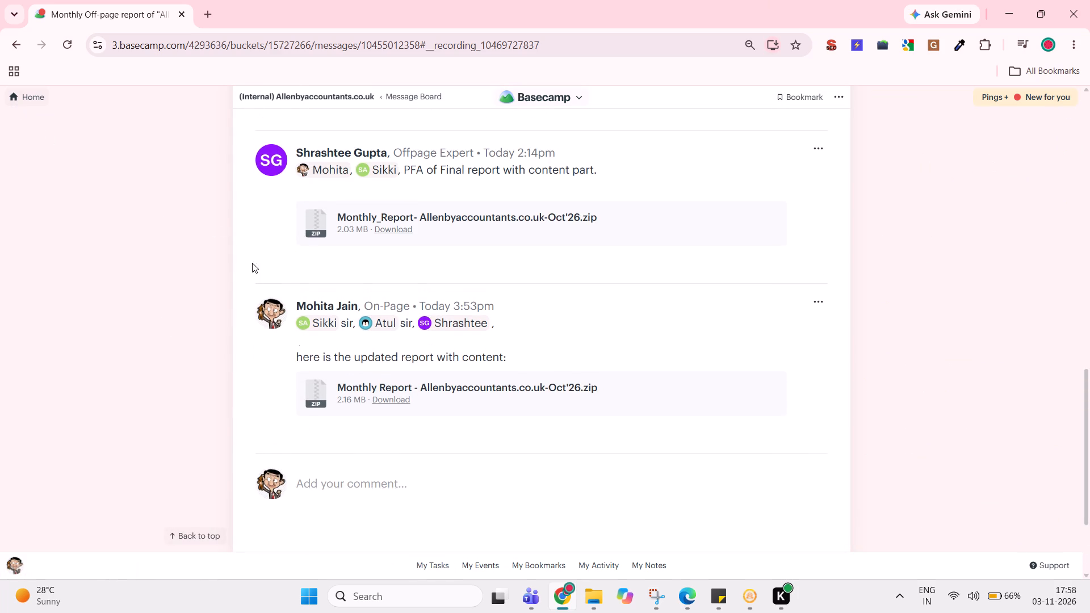
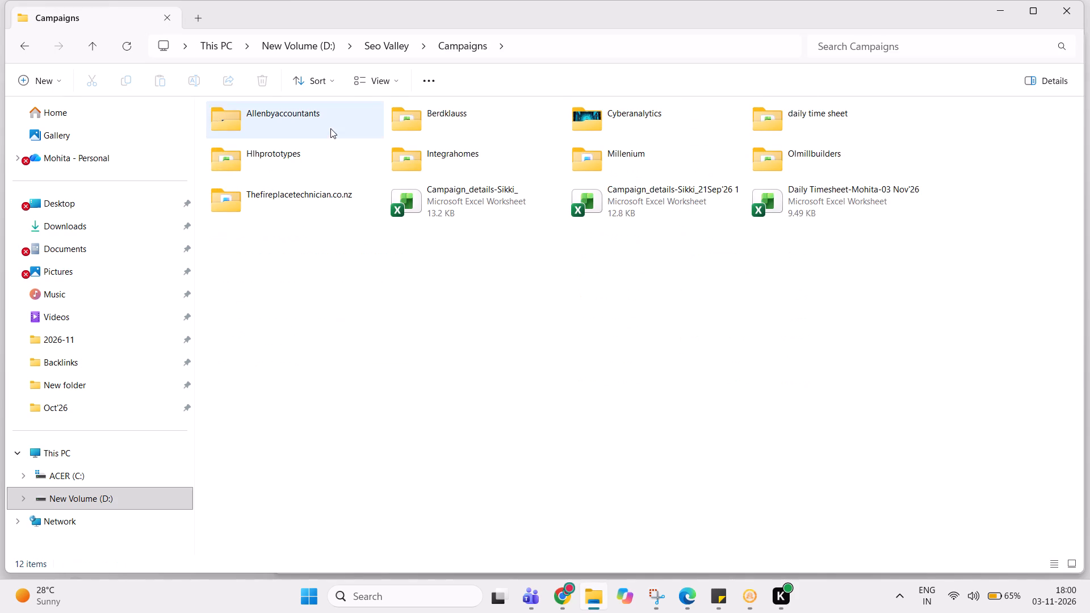
Open the daily time sheet folder inside Campaigns to view the saved timesheet files.
triple_click(775, 123)
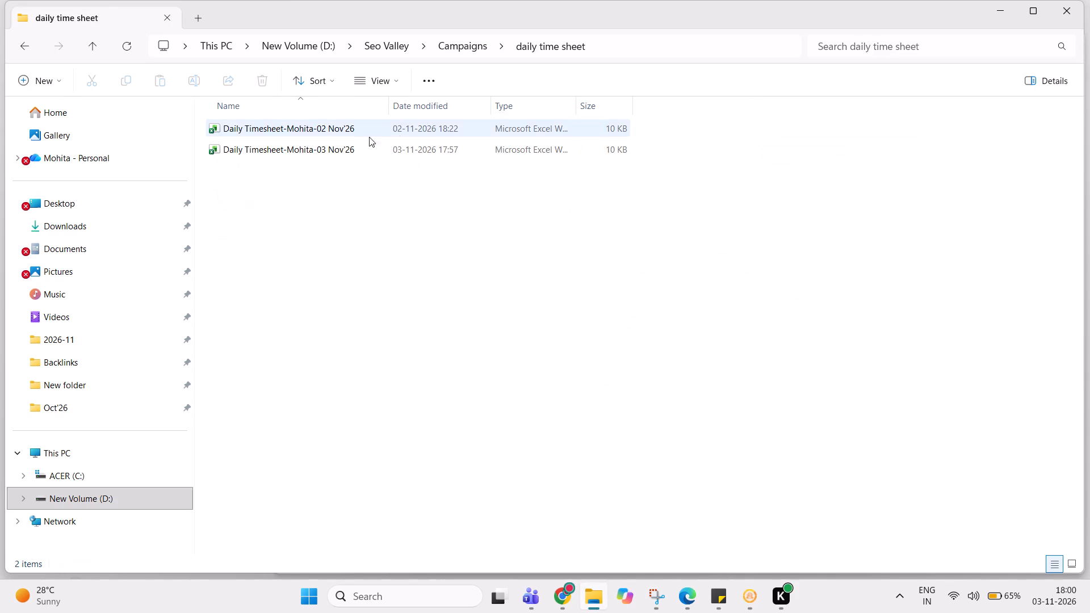
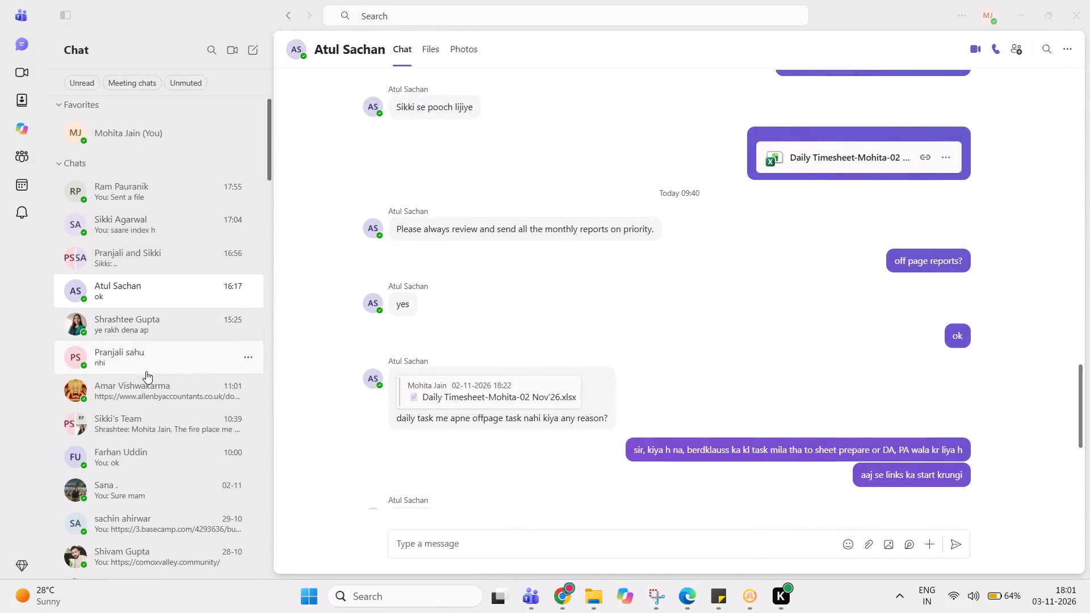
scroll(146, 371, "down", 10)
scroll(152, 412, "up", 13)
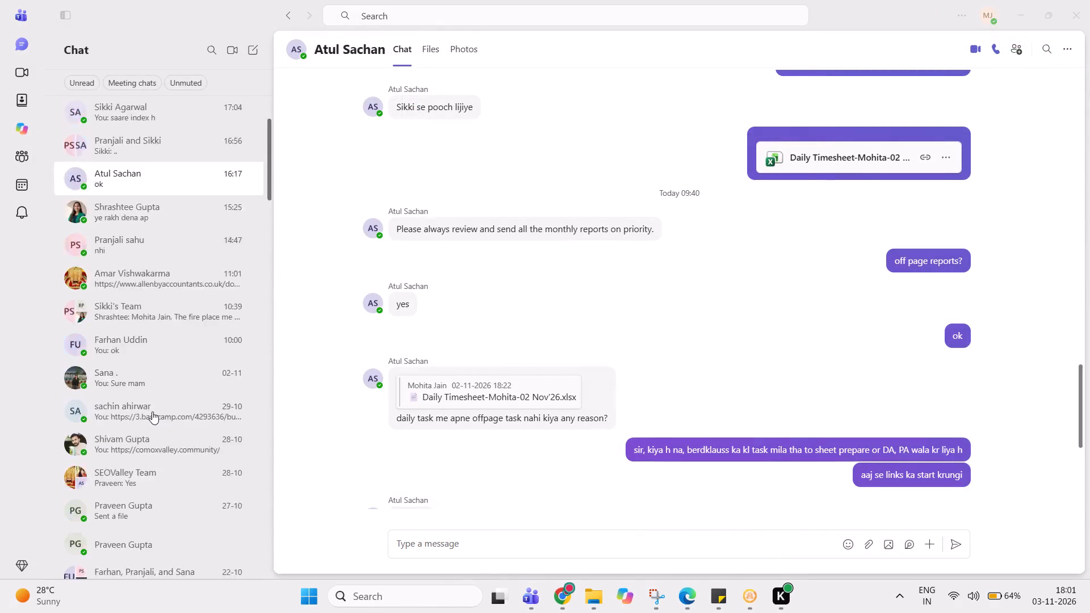
Switch to Chrome and close the browser window showing the Allenbyaccountants.co.uk monthly off-page report thread in Basecamp.
left_click(567, 596)
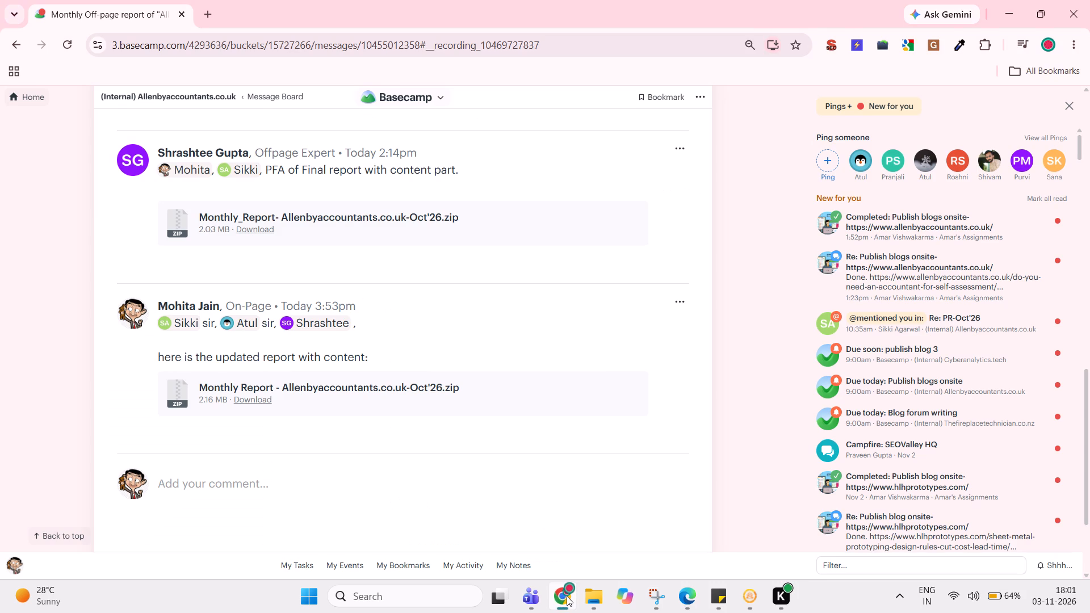
left_click(1085, 3)
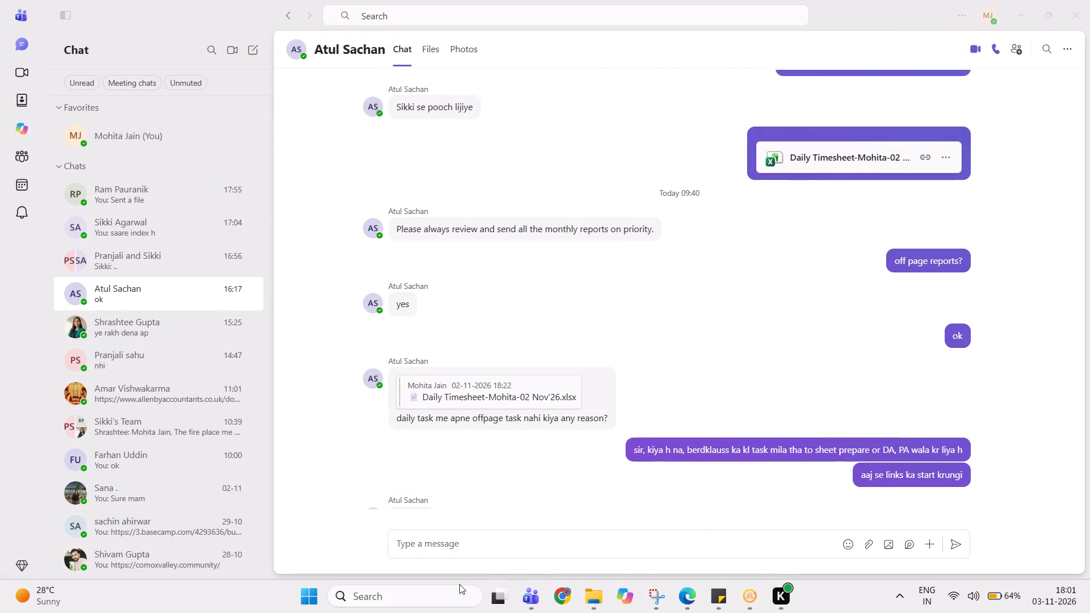
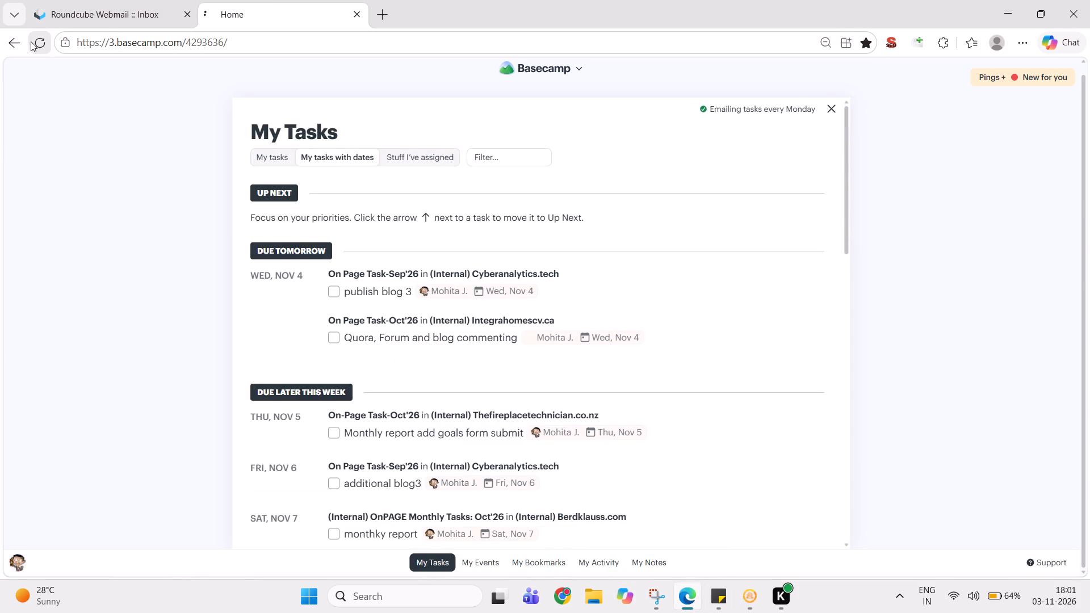
Capture a Snipping Tool screenshot of Basecamp's My Tasks list with due dates, copy it, and dismiss the list.
left_click(429, 561)
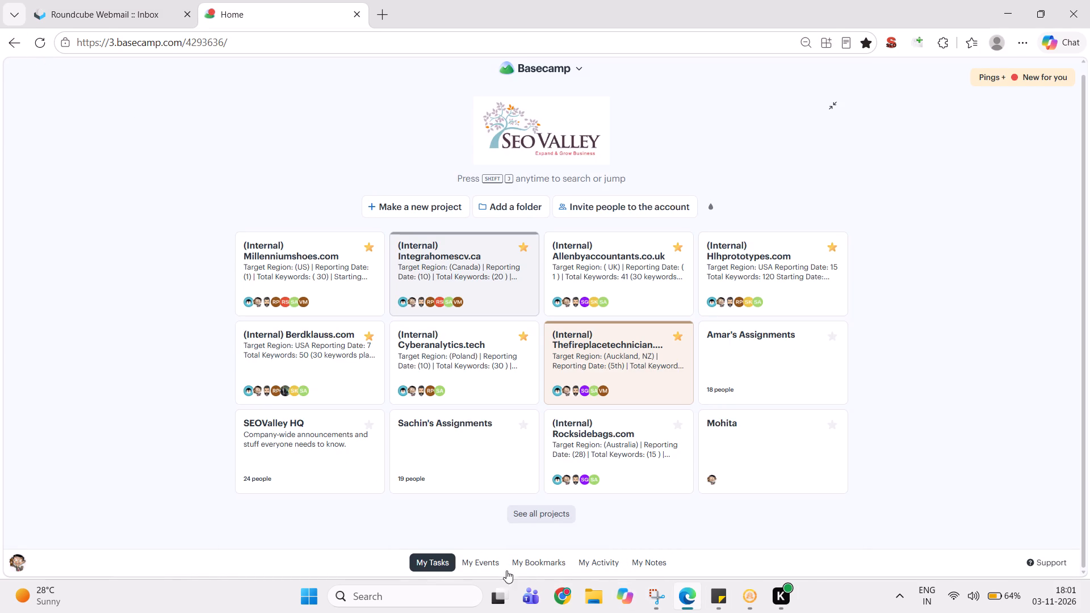
left_click(653, 590)
left_click(394, 166)
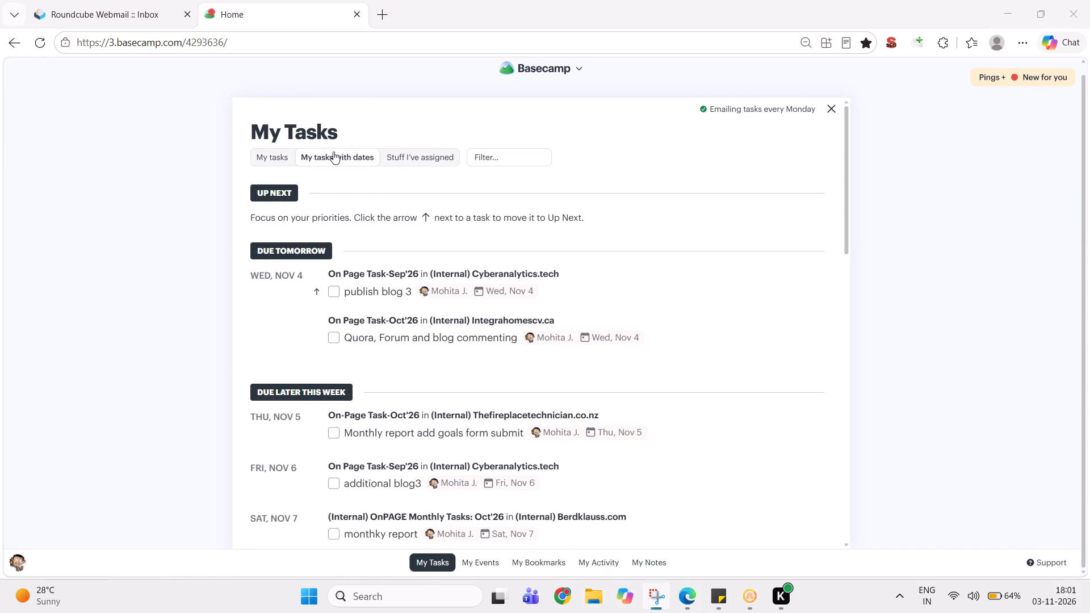
left_click_drag(121, 68, 1060, 530)
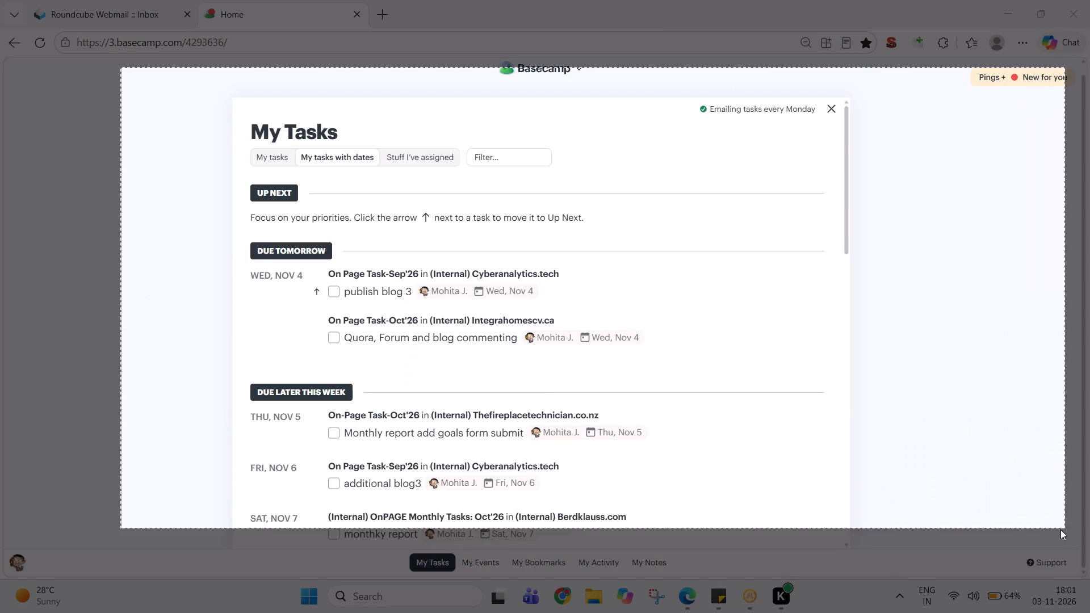
left_click_drag(1060, 530, 978, 551)
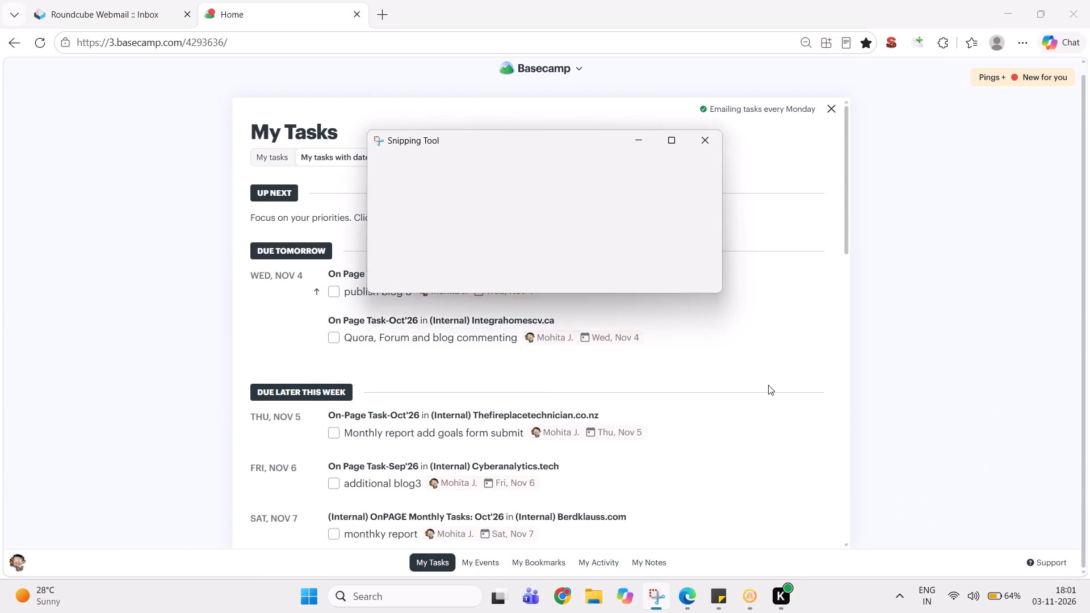
key("ctrl+c")
left_click(200, 212)
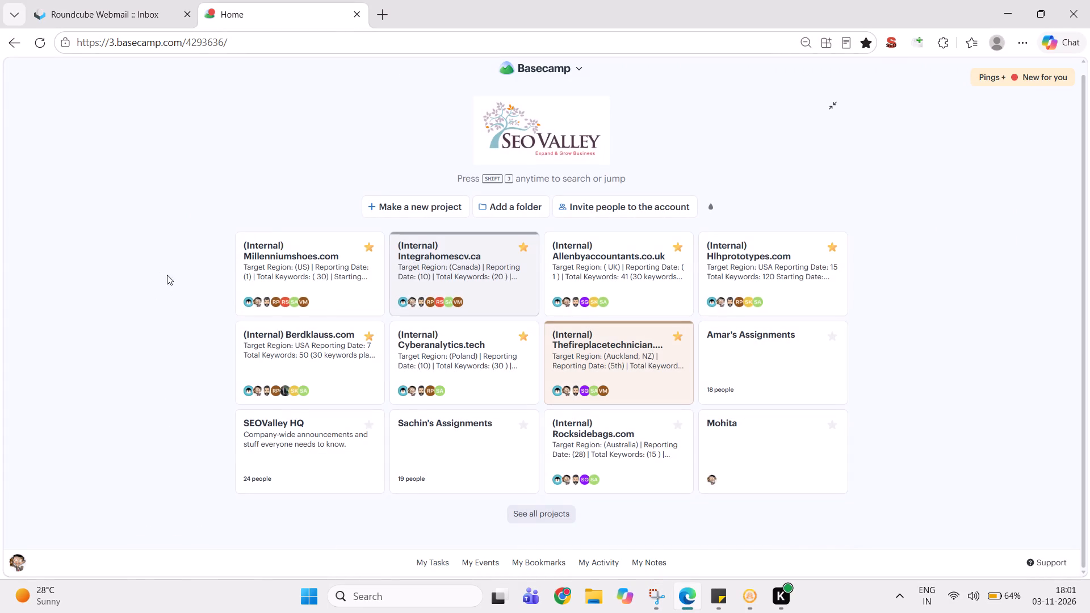
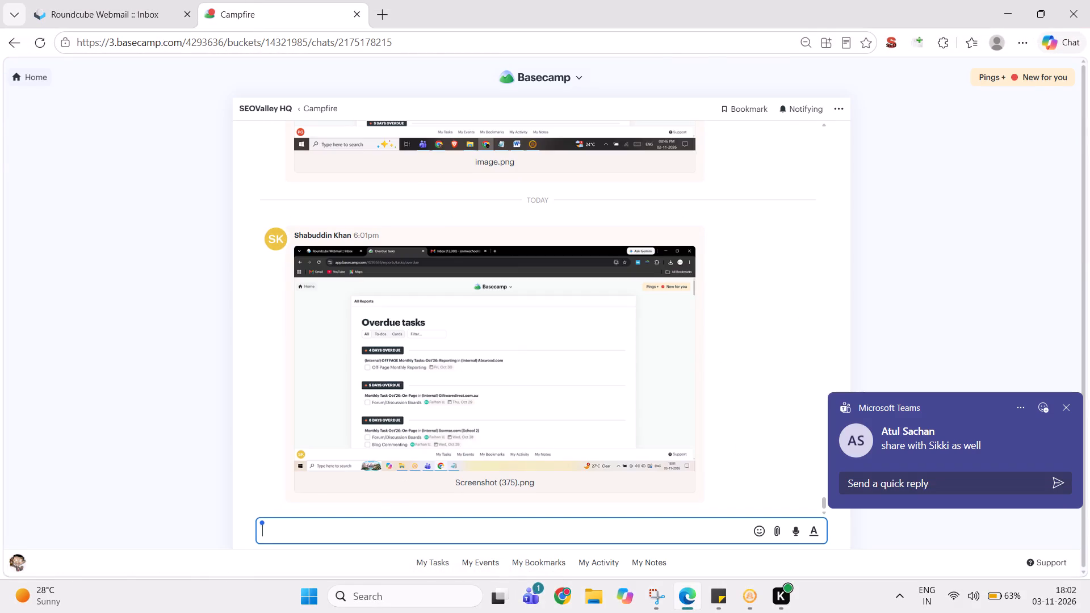
In File Explorer, check the daily time sheet folder under Seo Valley > Campaigns on drive D: and return to the Campaigns folder.
left_click(592, 598)
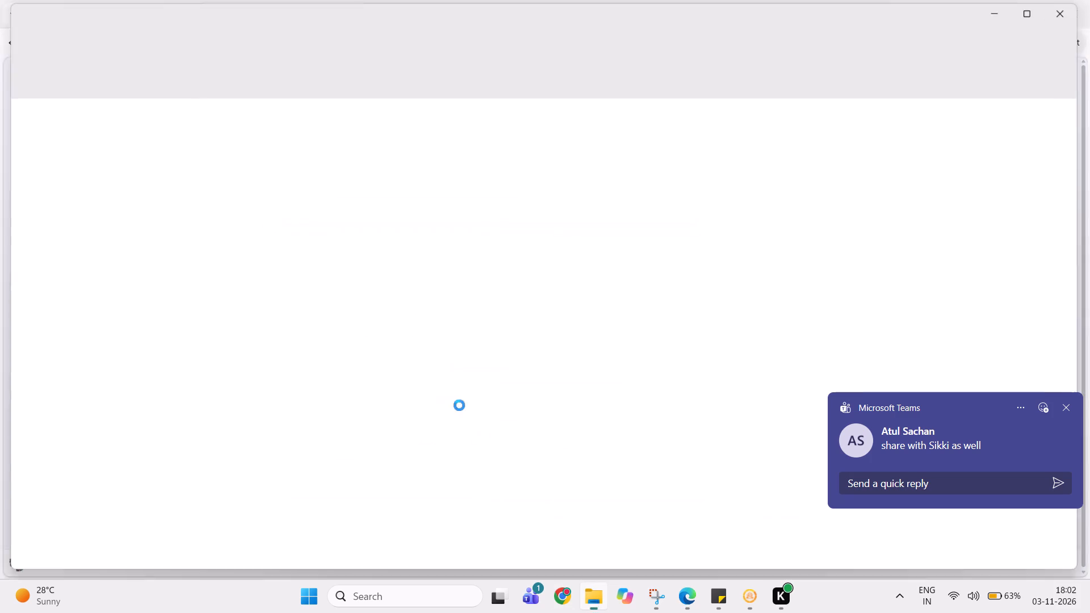
left_click(104, 493)
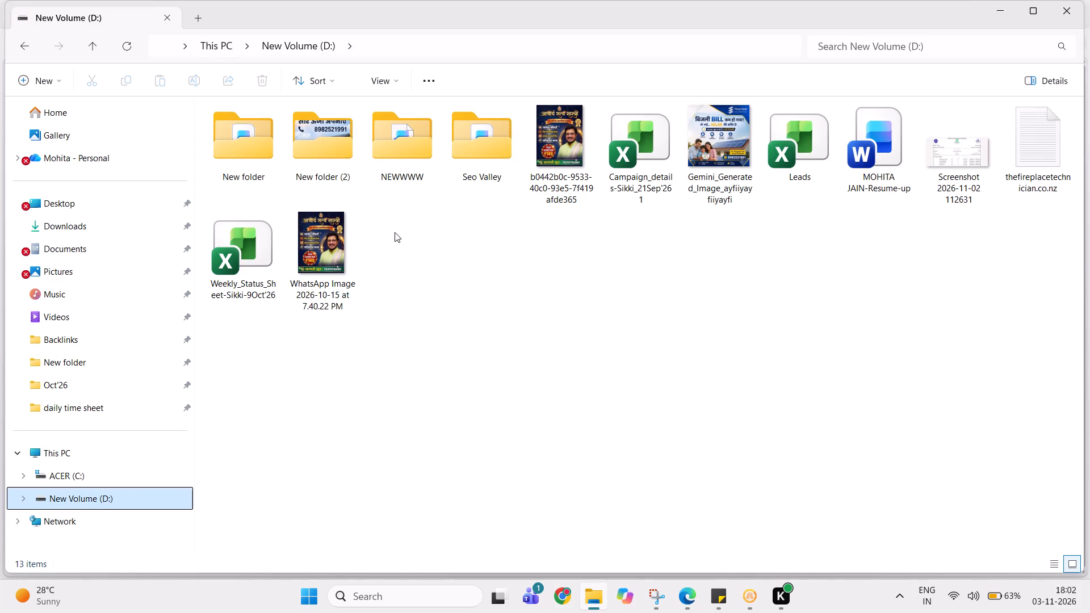
double_click(469, 142)
double_click(280, 131)
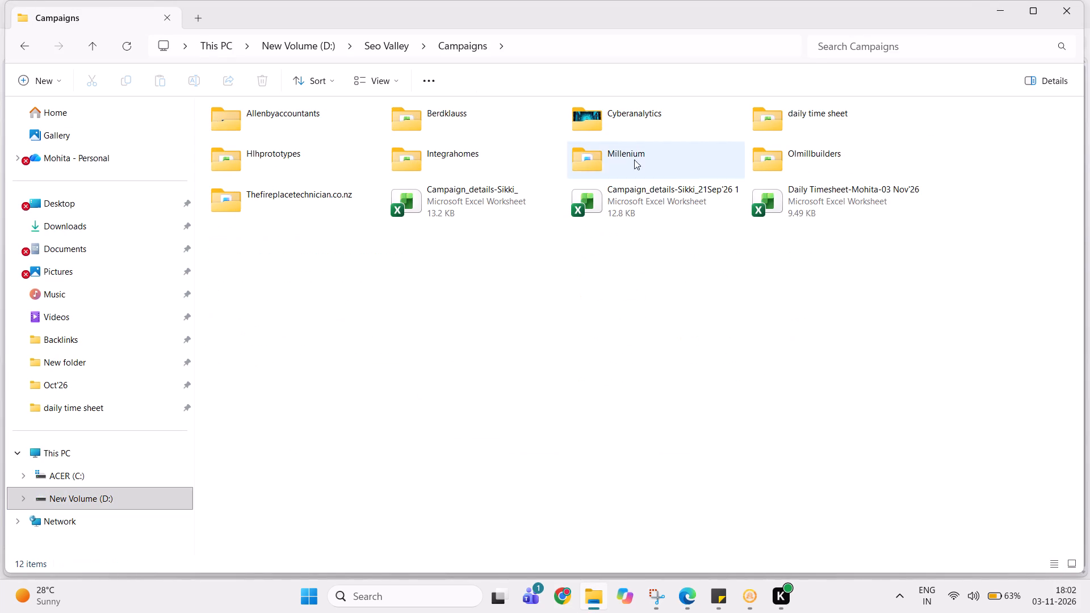
double_click(819, 119)
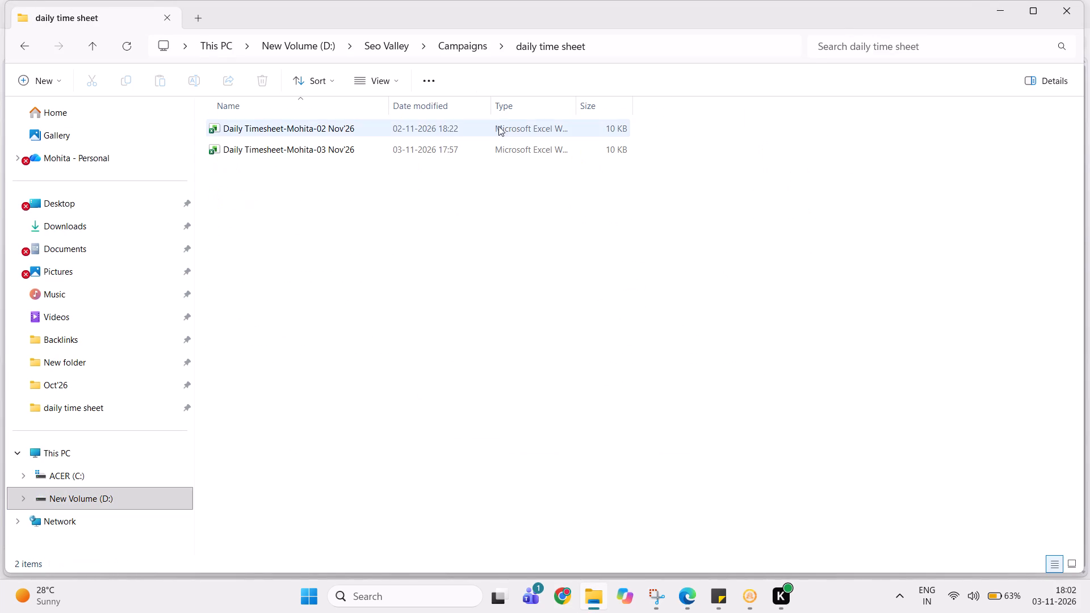
left_click(463, 42)
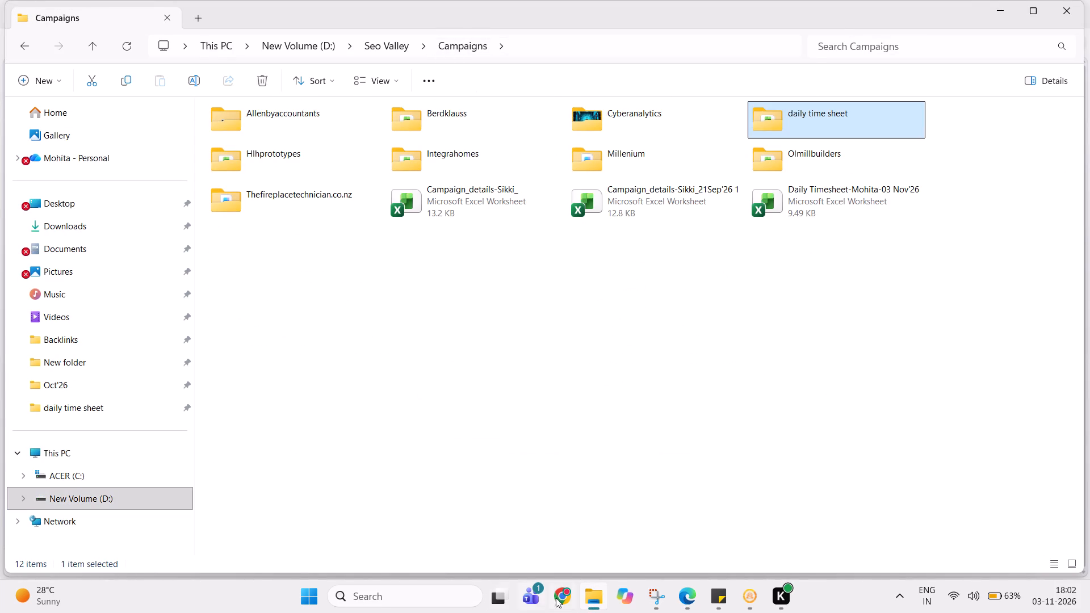
Switch to Google Chrome.
left_click(560, 594)
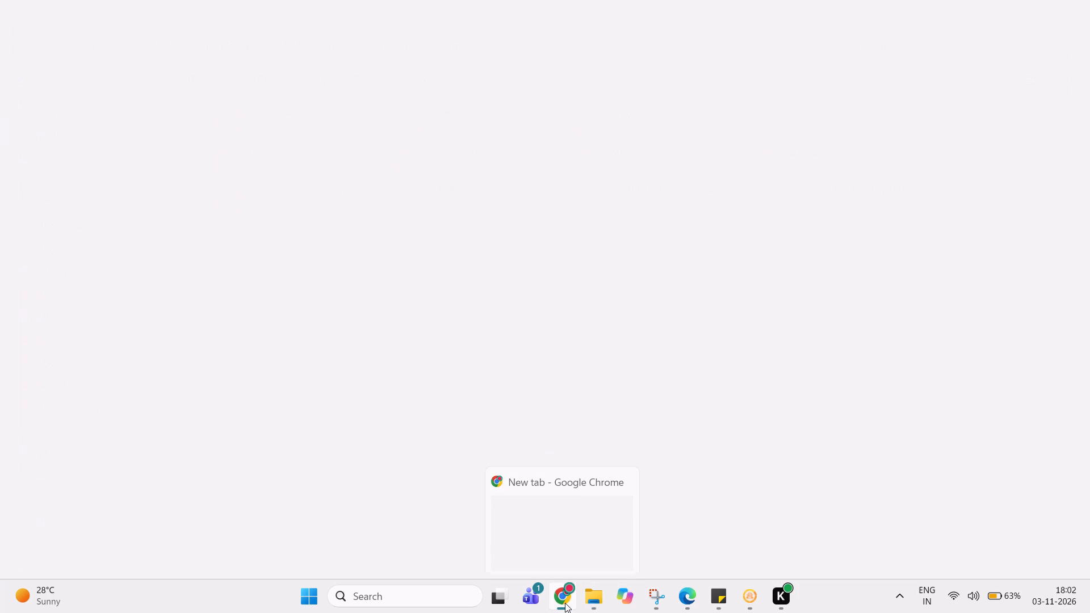
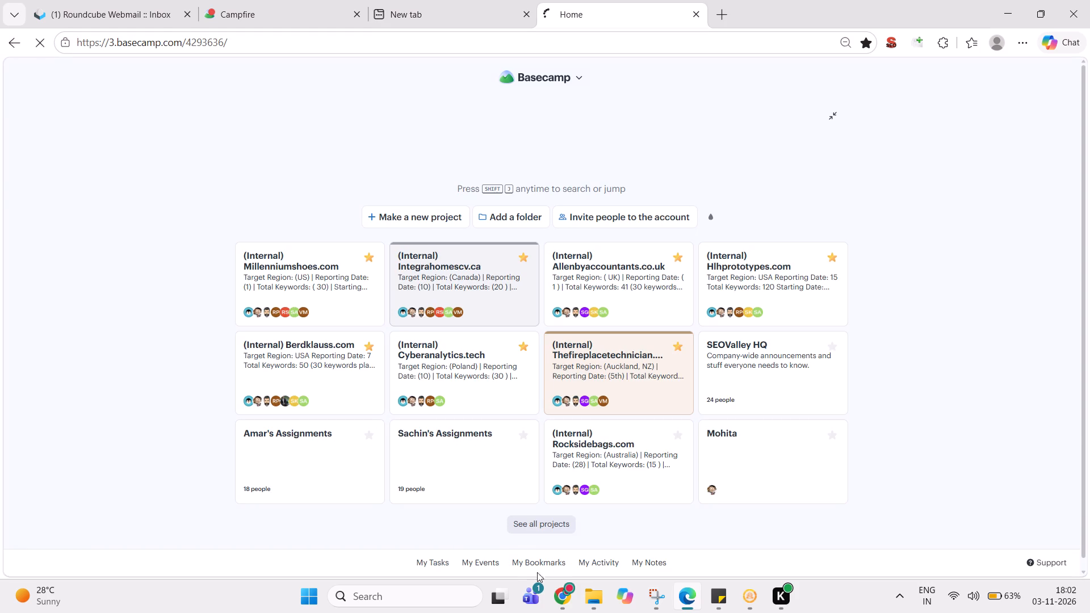
Open My Tasks in Basecamp and copy a rectangular screen snip of the dated task list with Snipping Tool.
left_click(652, 597)
left_click(171, 520)
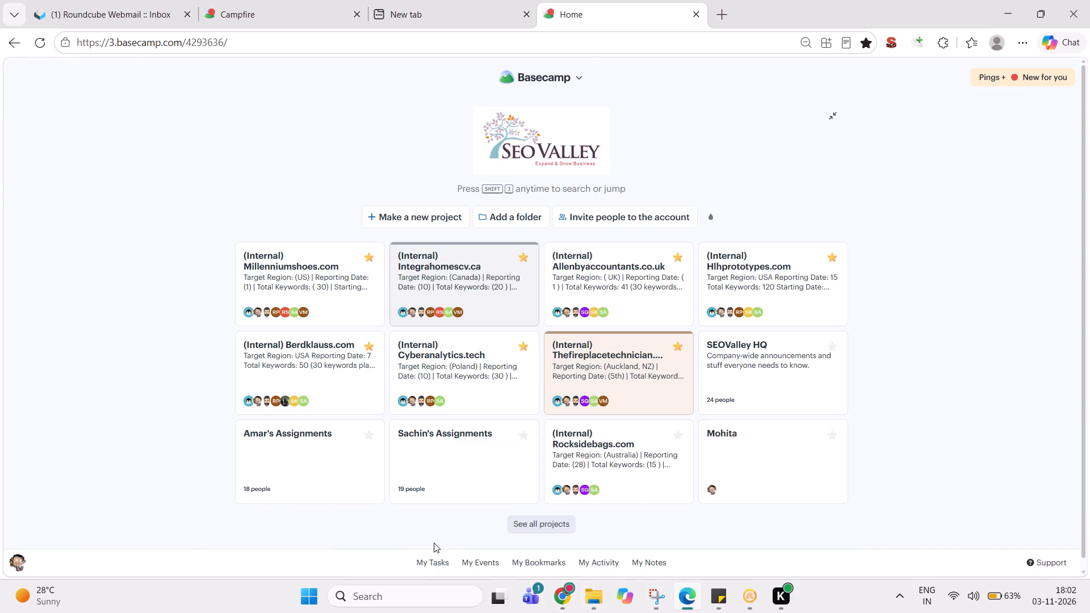
left_click(426, 560)
left_click(657, 599)
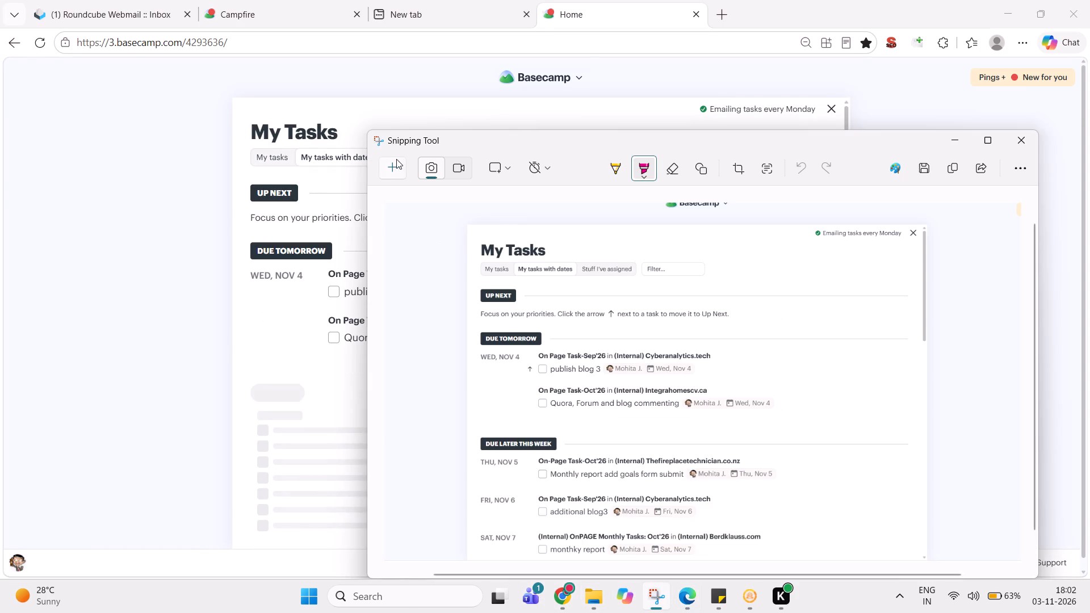
left_click(391, 162)
left_click_drag(174, 73, 893, 431)
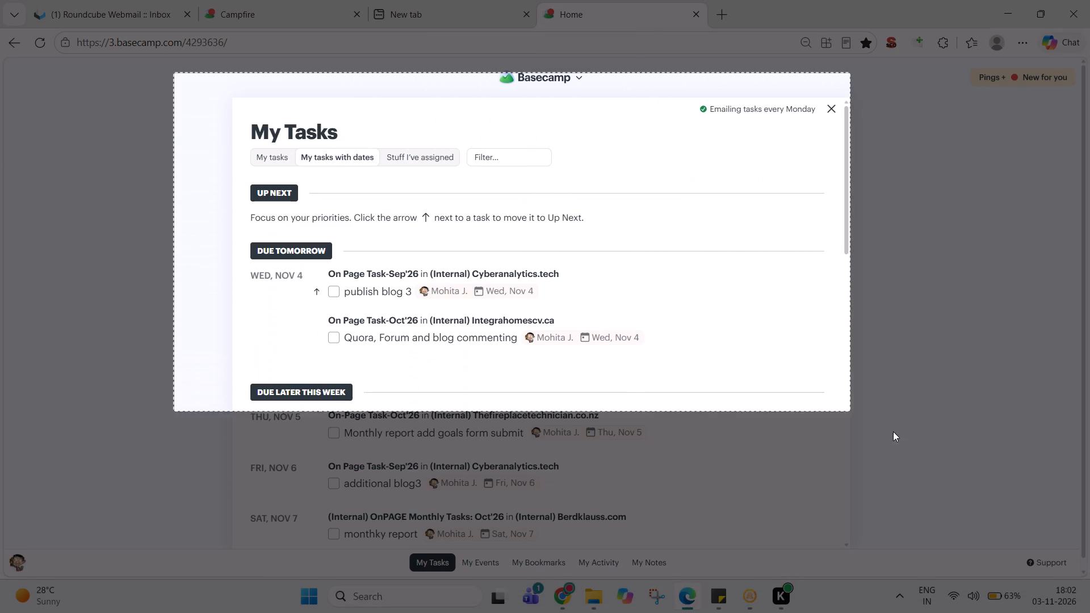
left_click_drag(893, 431, 937, 488)
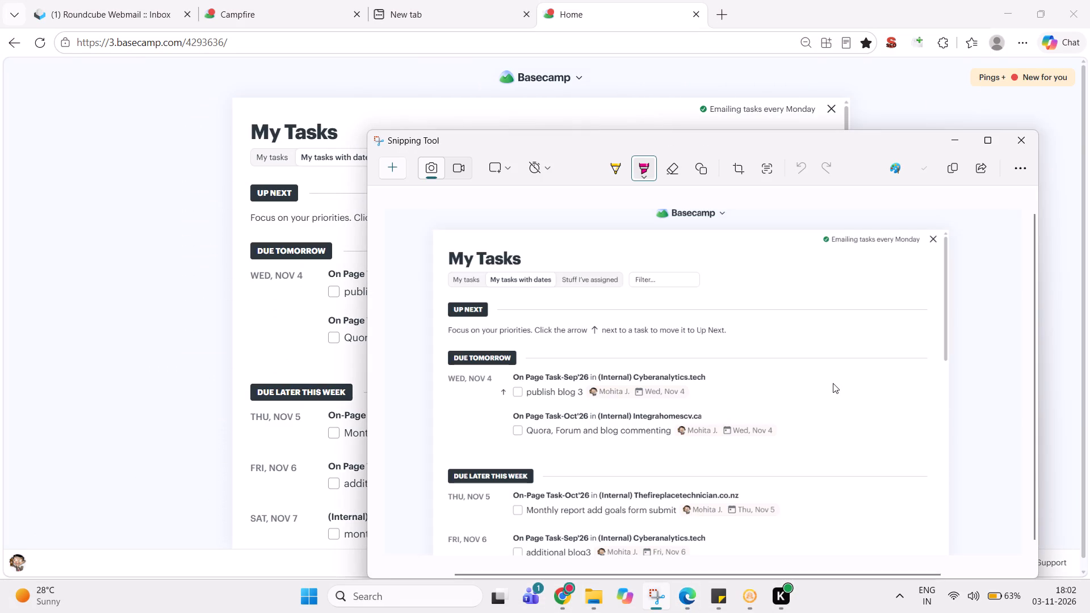
key("ctrl+c")
Paste the My Tasks snip into the SEOValley HQ Campfire chat in Microsoft Edge and submit it for posting.
left_click(460, 0)
left_click(246, 0)
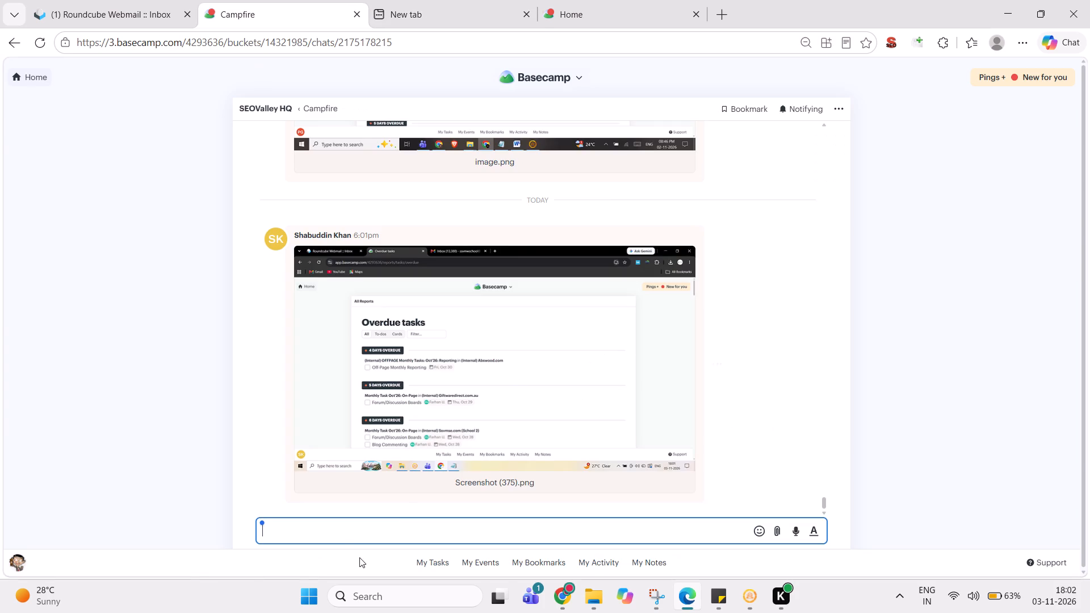
key("ctrl+v")
scroll(408, 499, "down", 1)
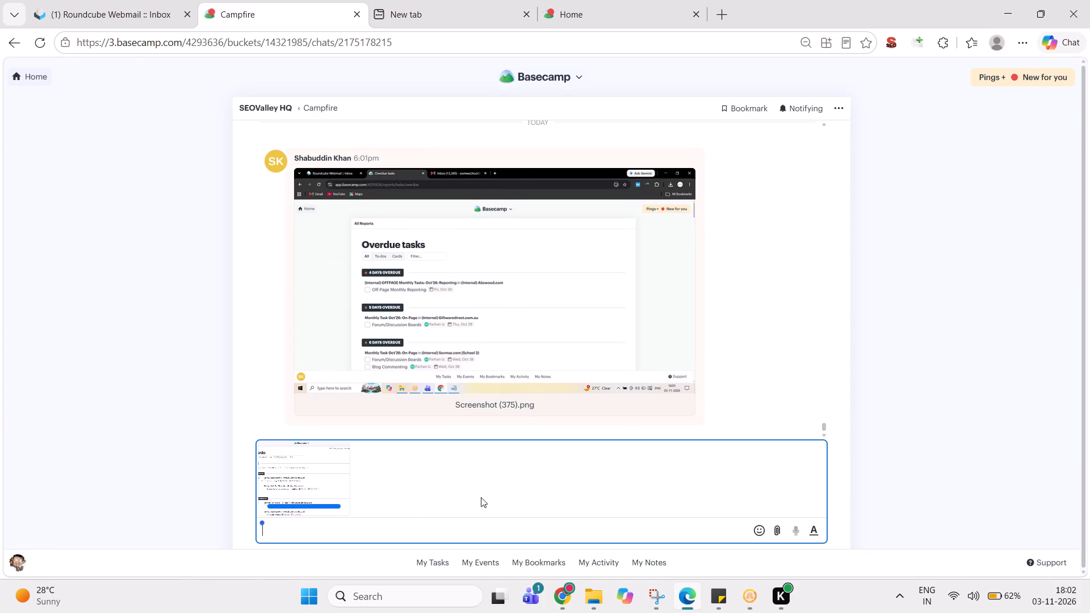
key("Return")
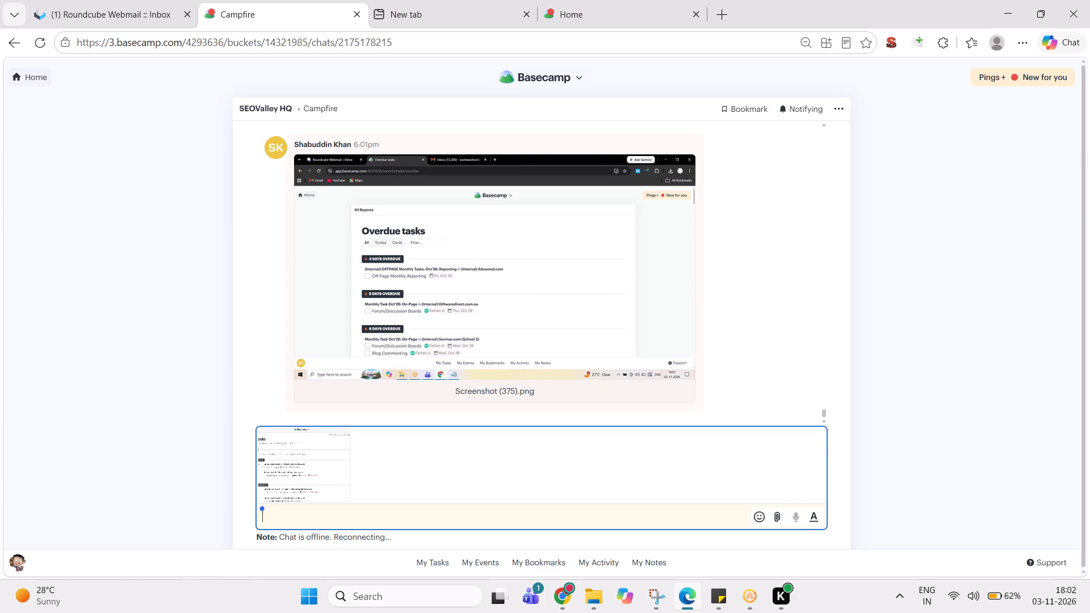
key("Return")
left_click(446, 482)
left_click(310, 516)
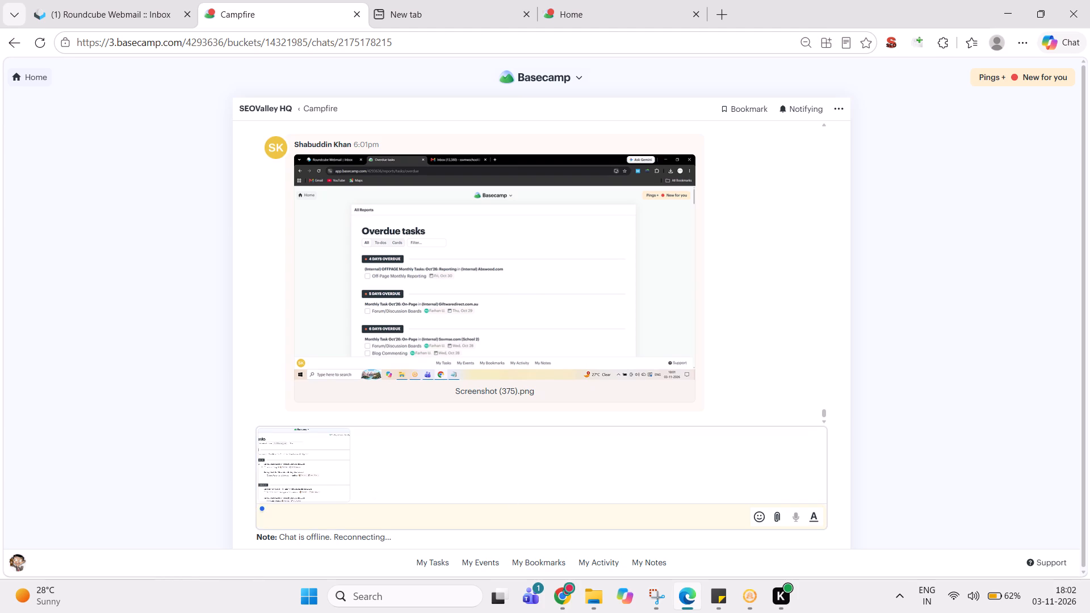
key("Return")
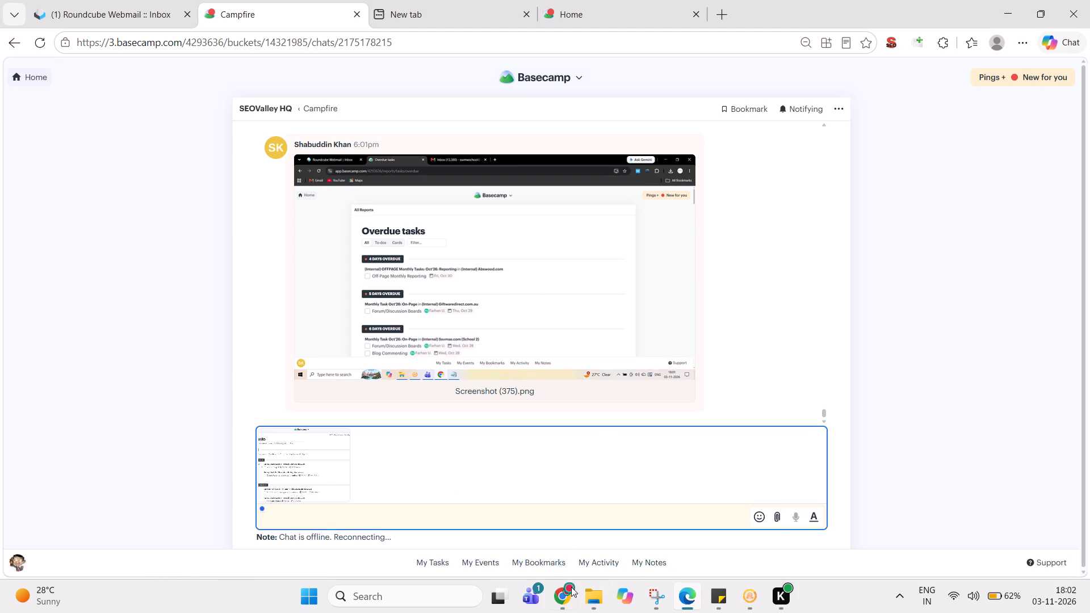
Switch to File Explorer and open the daily time sheet folder inside Campaigns.
left_click(602, 599)
double_click(800, 126)
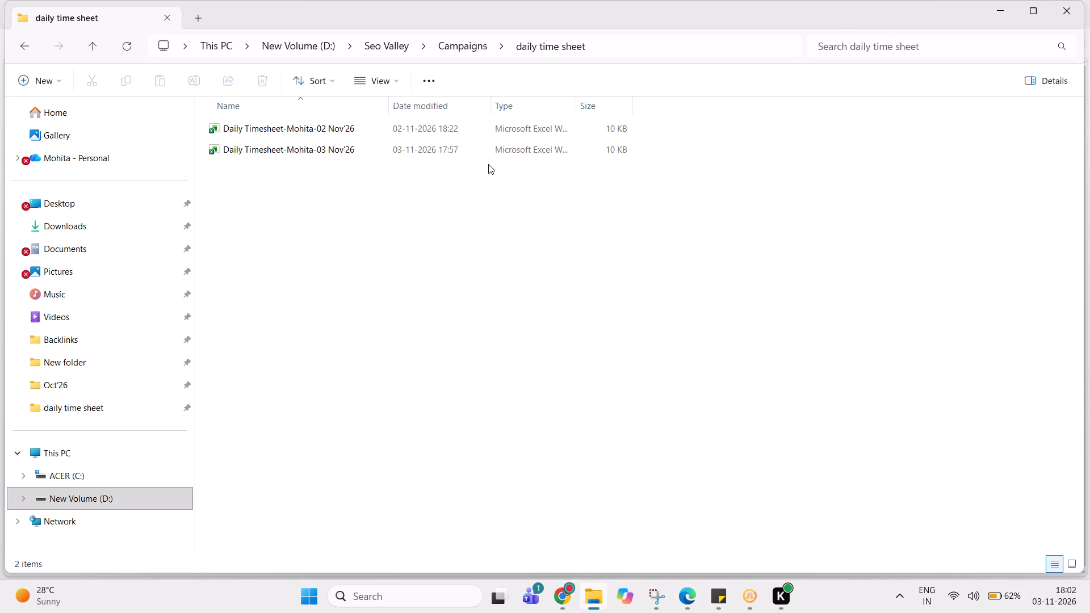
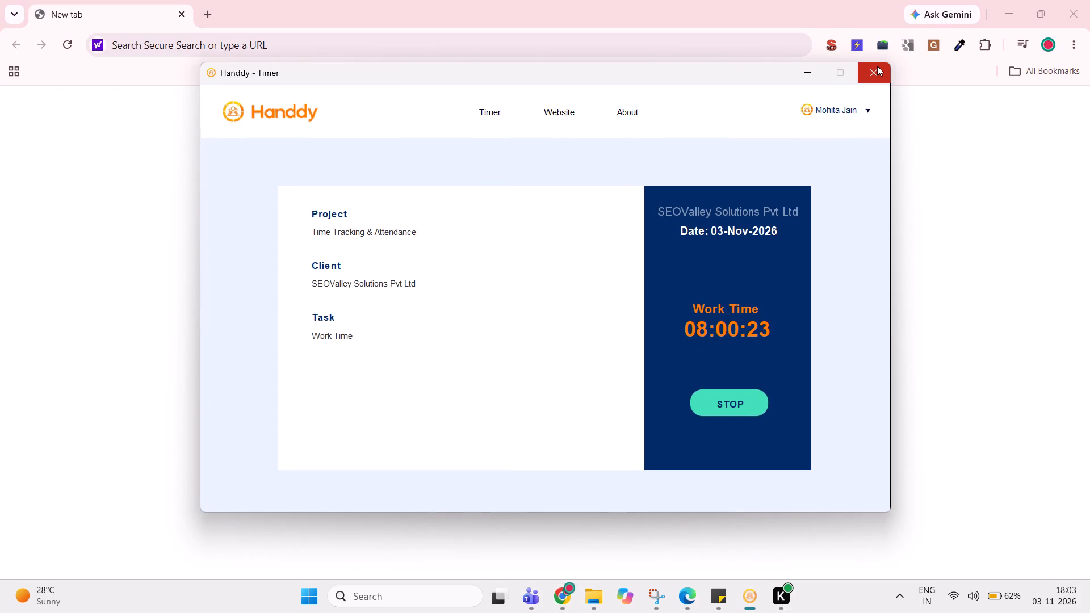
Close the Handdy time tracker, ending the running Work Time session for 03-Nov-2026.
left_click(877, 66)
left_click(513, 304)
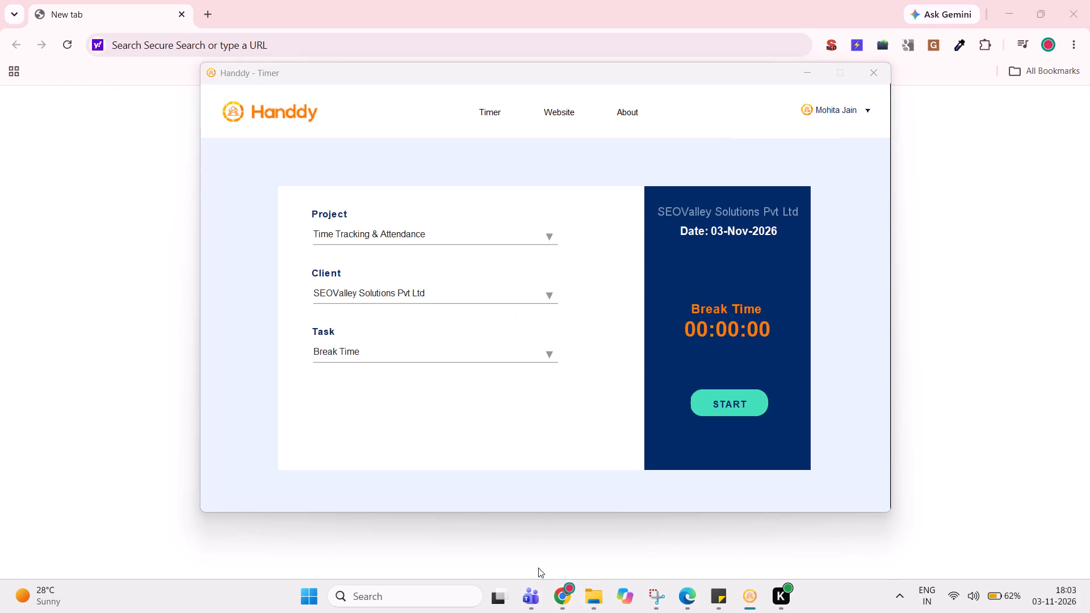
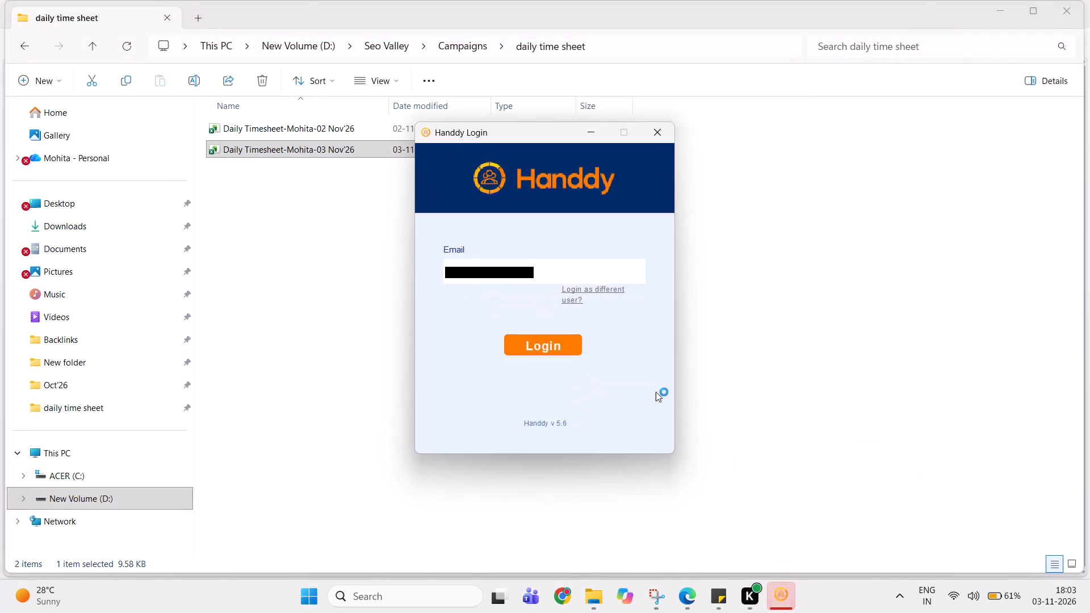
Close the Handdy login window and the File Explorer window showing the daily time sheet folder.
left_click(666, 135)
left_click(1065, 7)
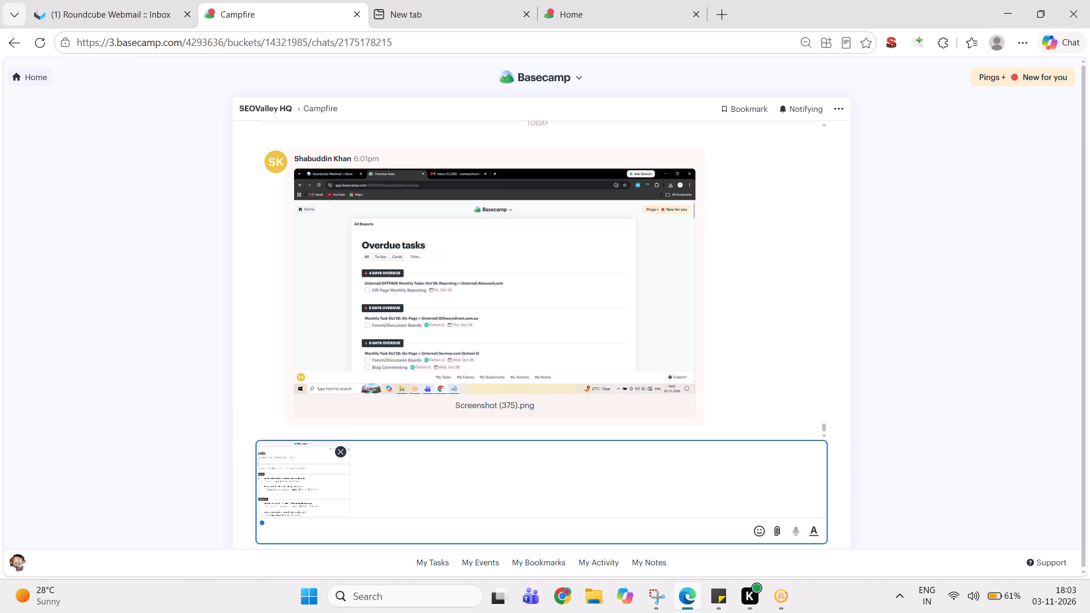
Post the attached My Tasks screenshot in the SEOValley HQ Campfire chat.
key("Return")
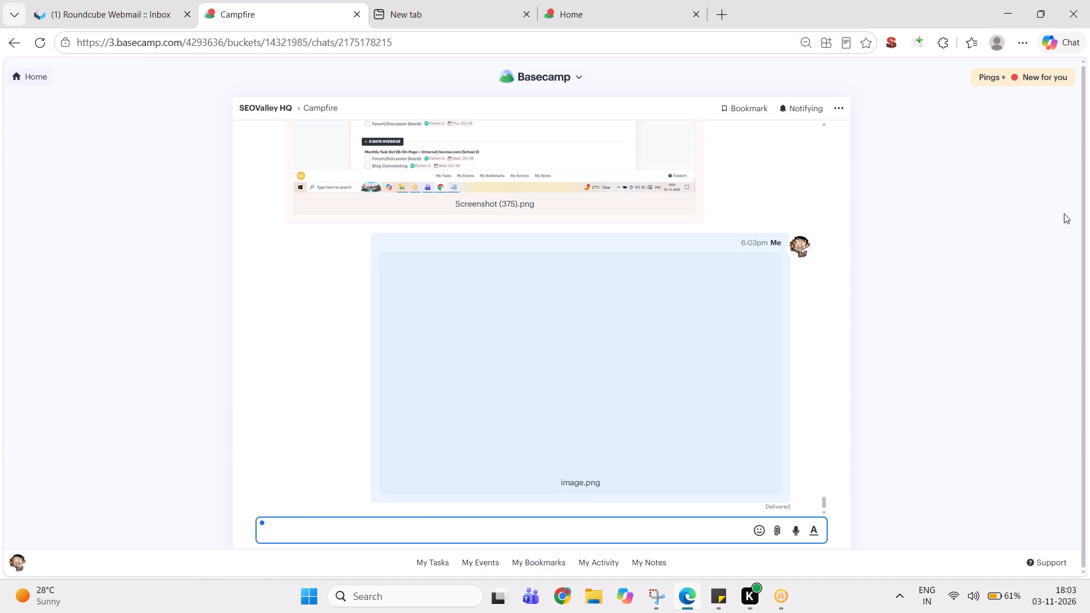
Close the browser window with the webmail and Basecamp pages.
left_click(1080, 4)
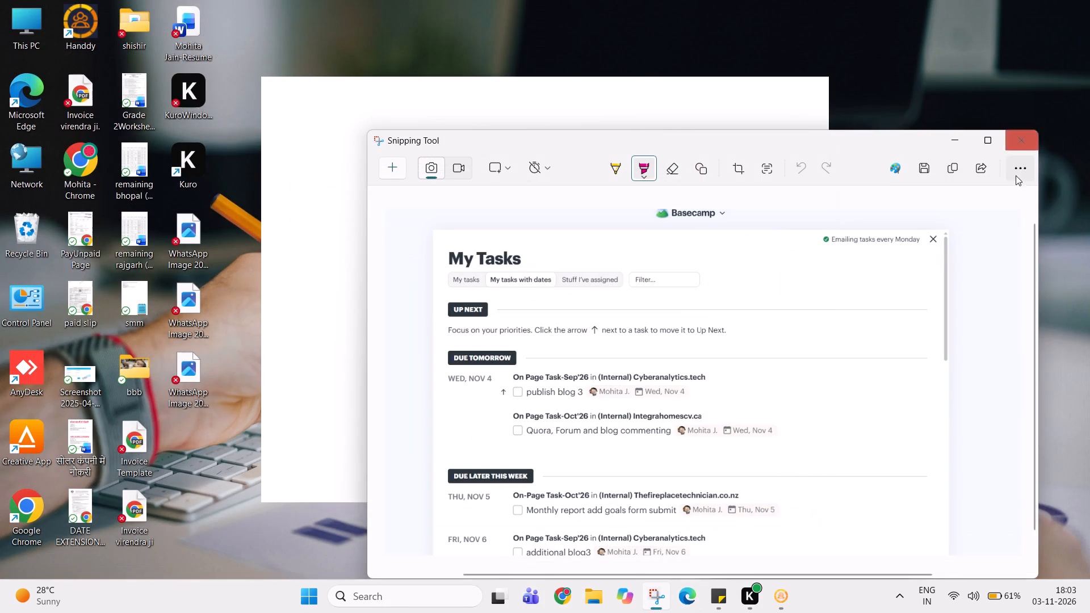